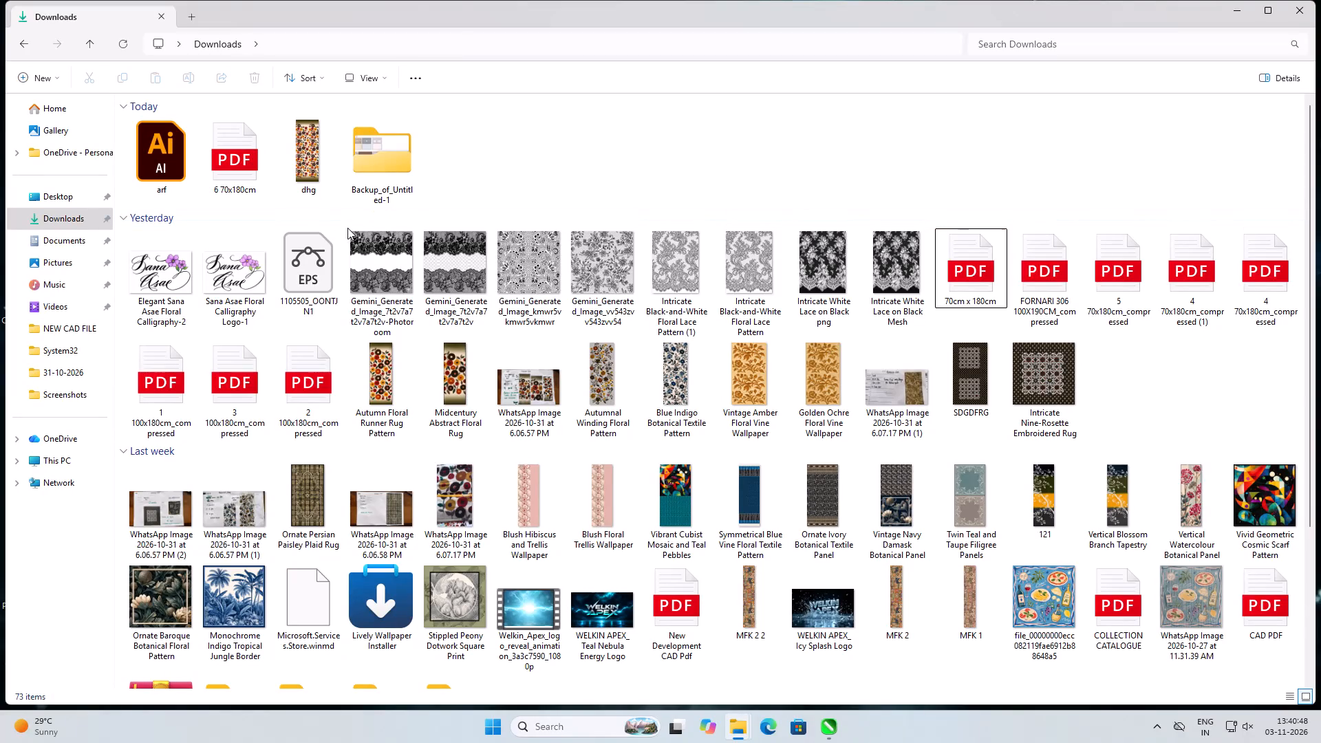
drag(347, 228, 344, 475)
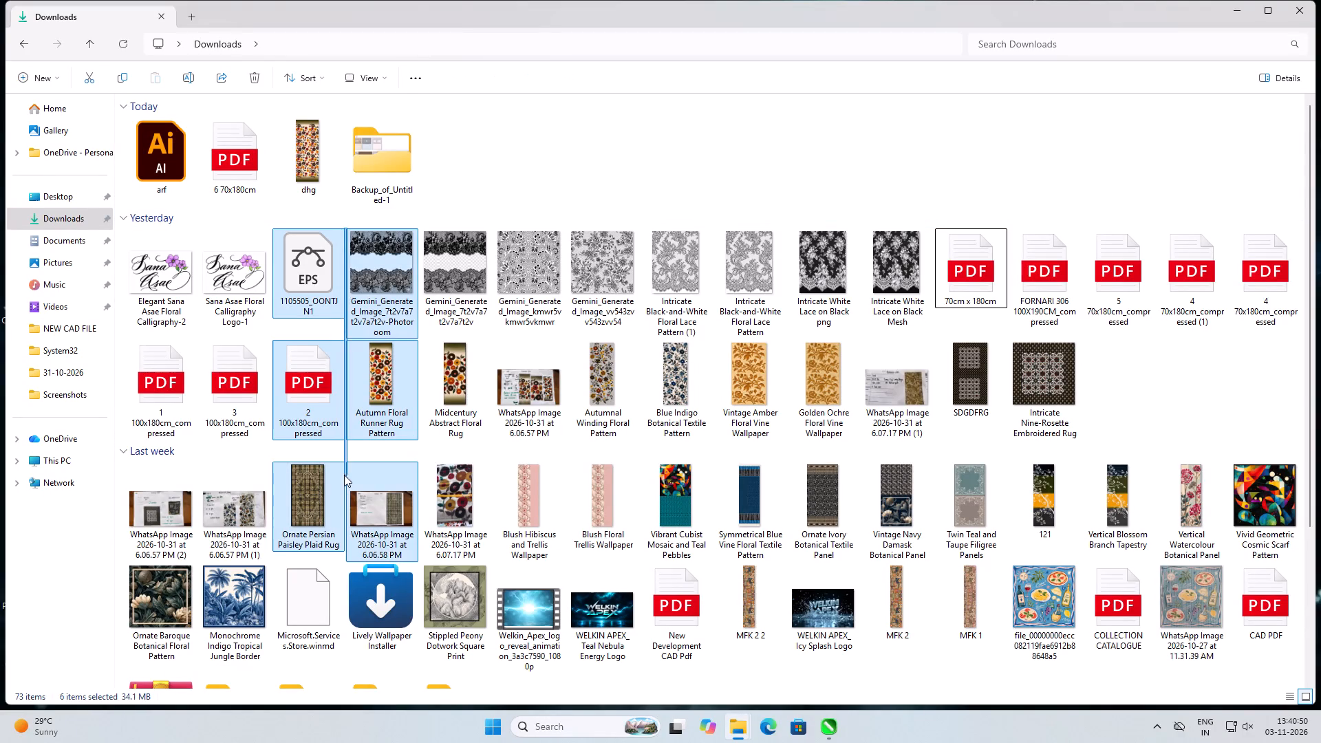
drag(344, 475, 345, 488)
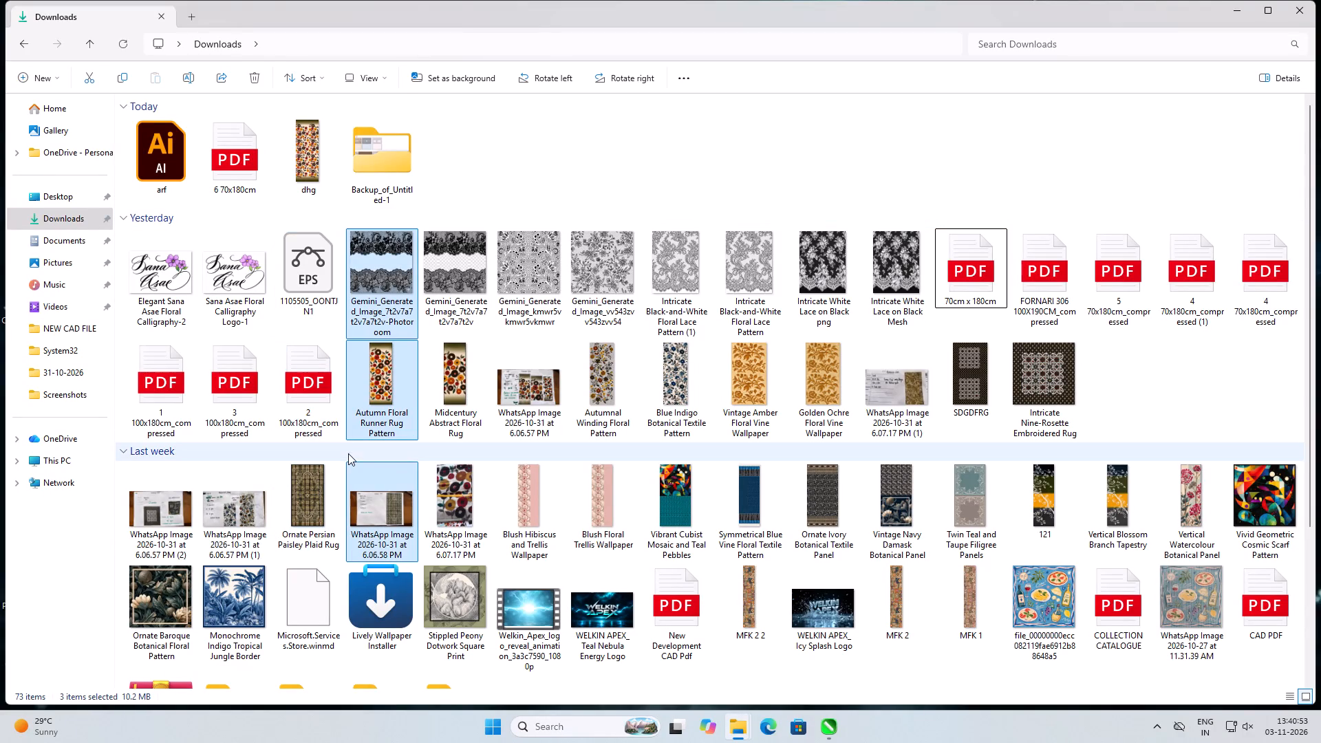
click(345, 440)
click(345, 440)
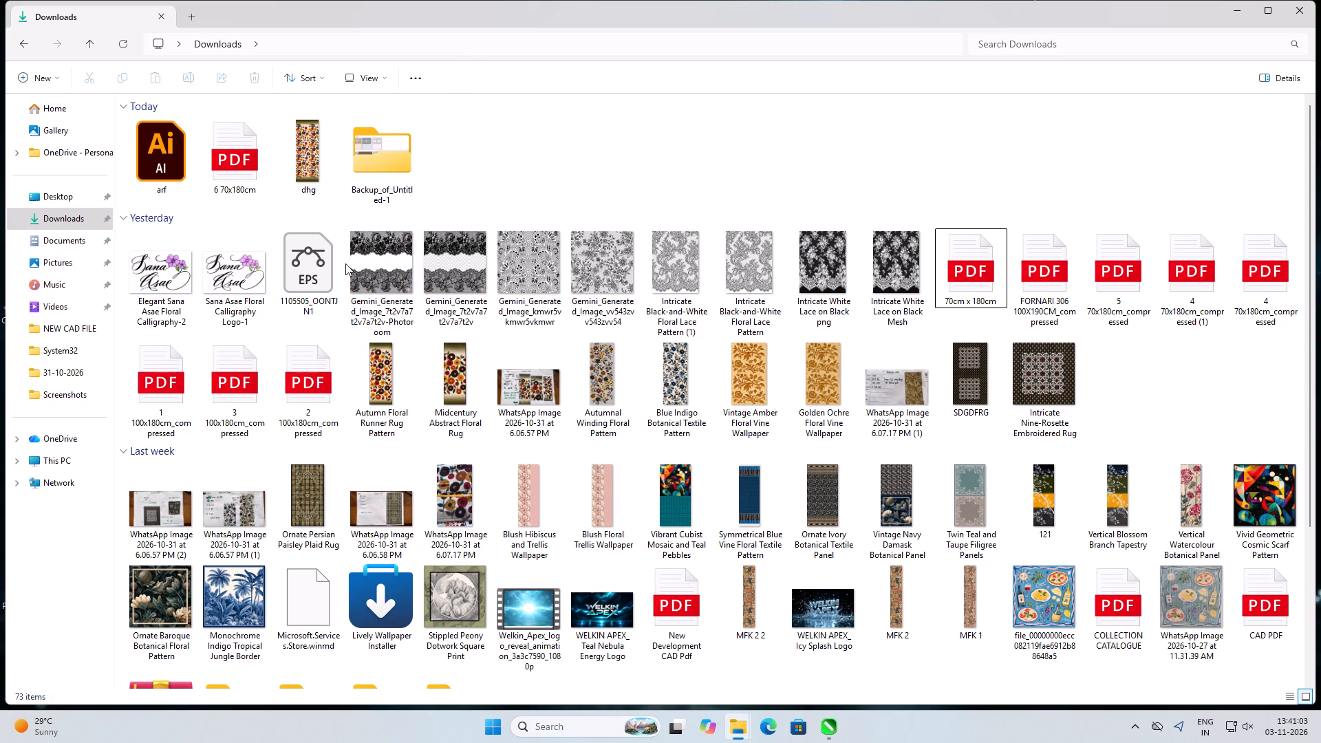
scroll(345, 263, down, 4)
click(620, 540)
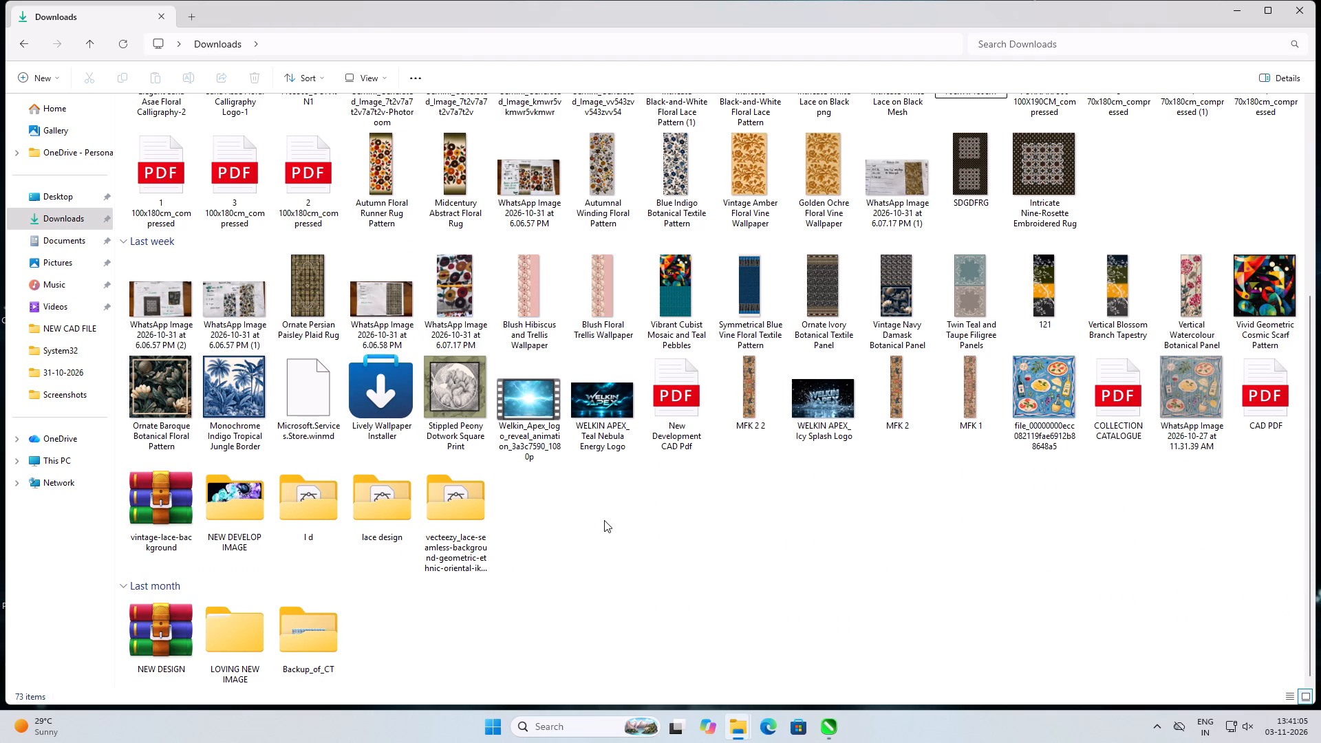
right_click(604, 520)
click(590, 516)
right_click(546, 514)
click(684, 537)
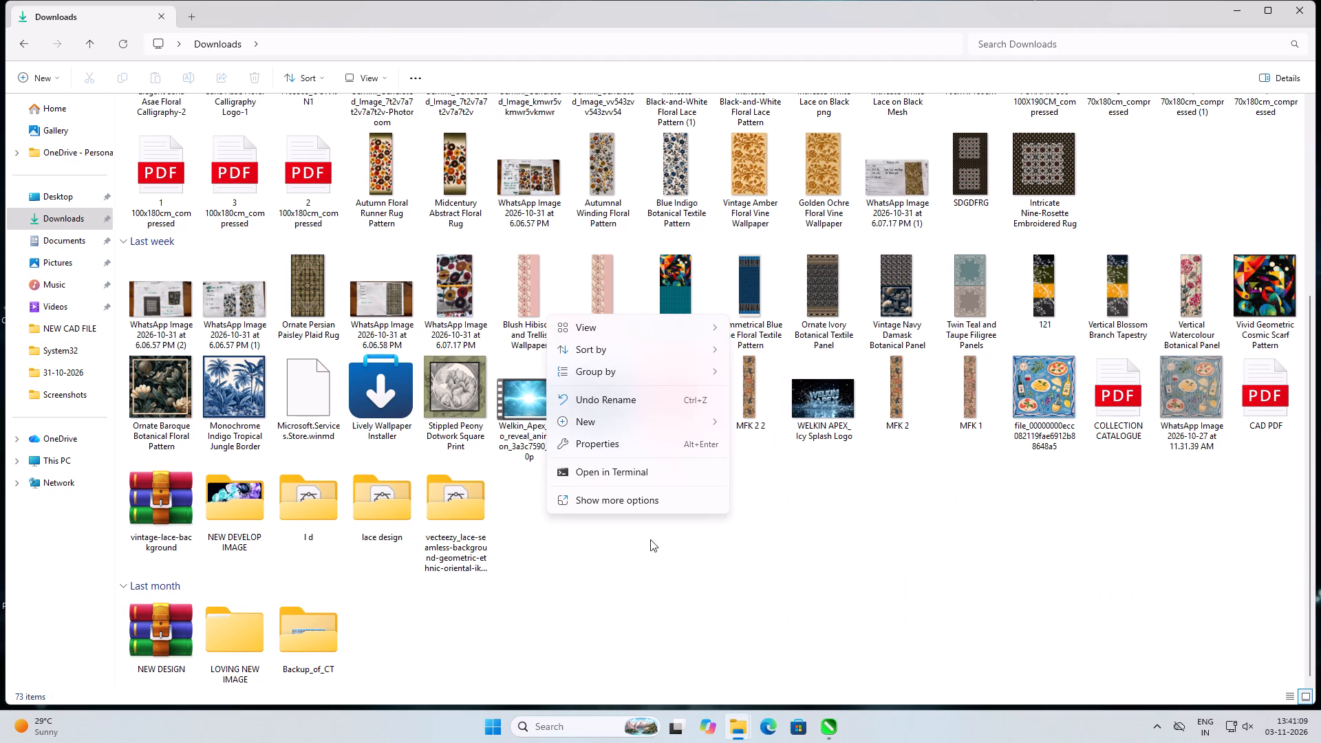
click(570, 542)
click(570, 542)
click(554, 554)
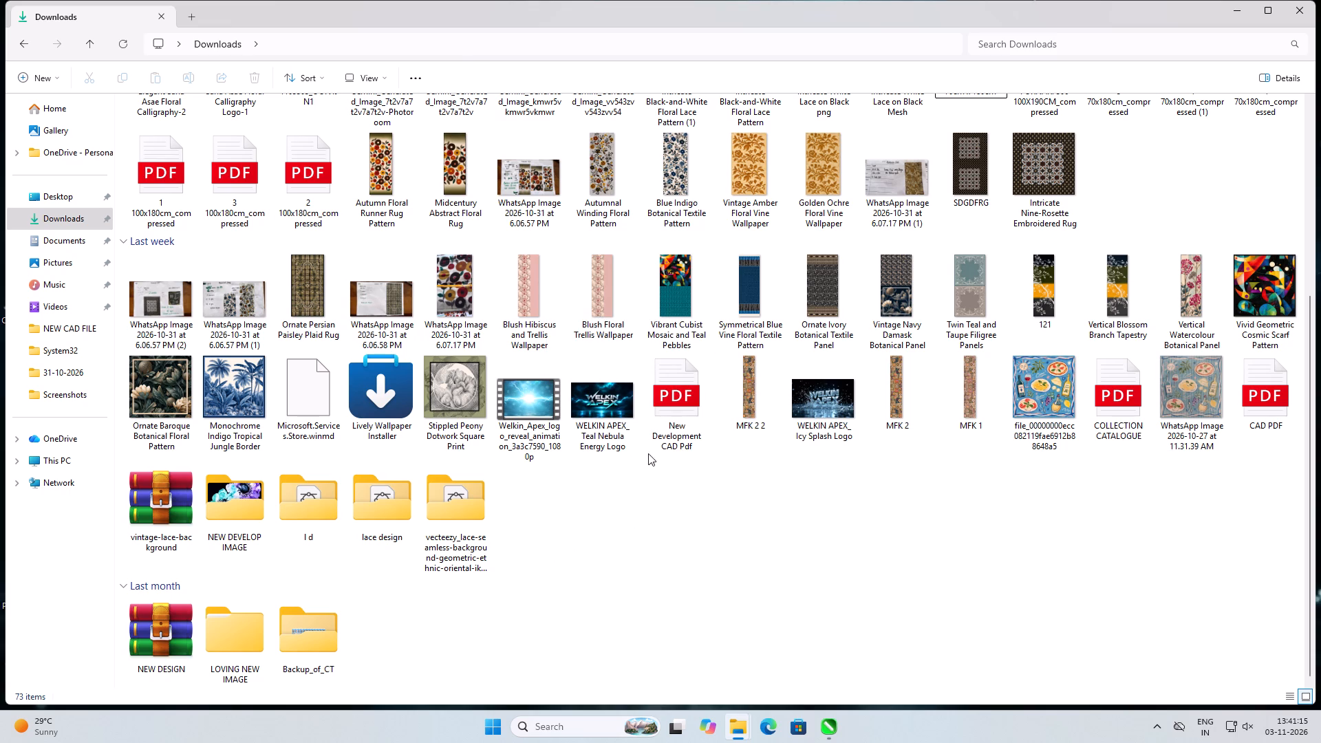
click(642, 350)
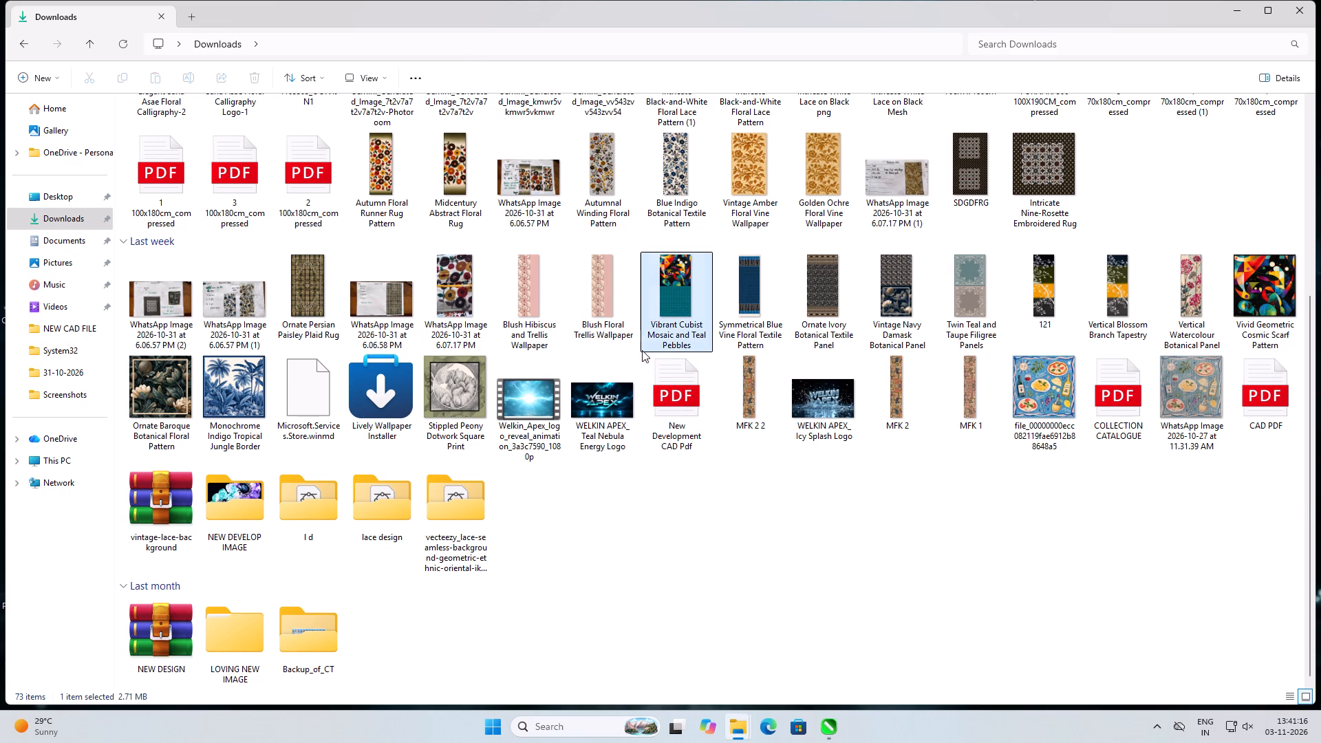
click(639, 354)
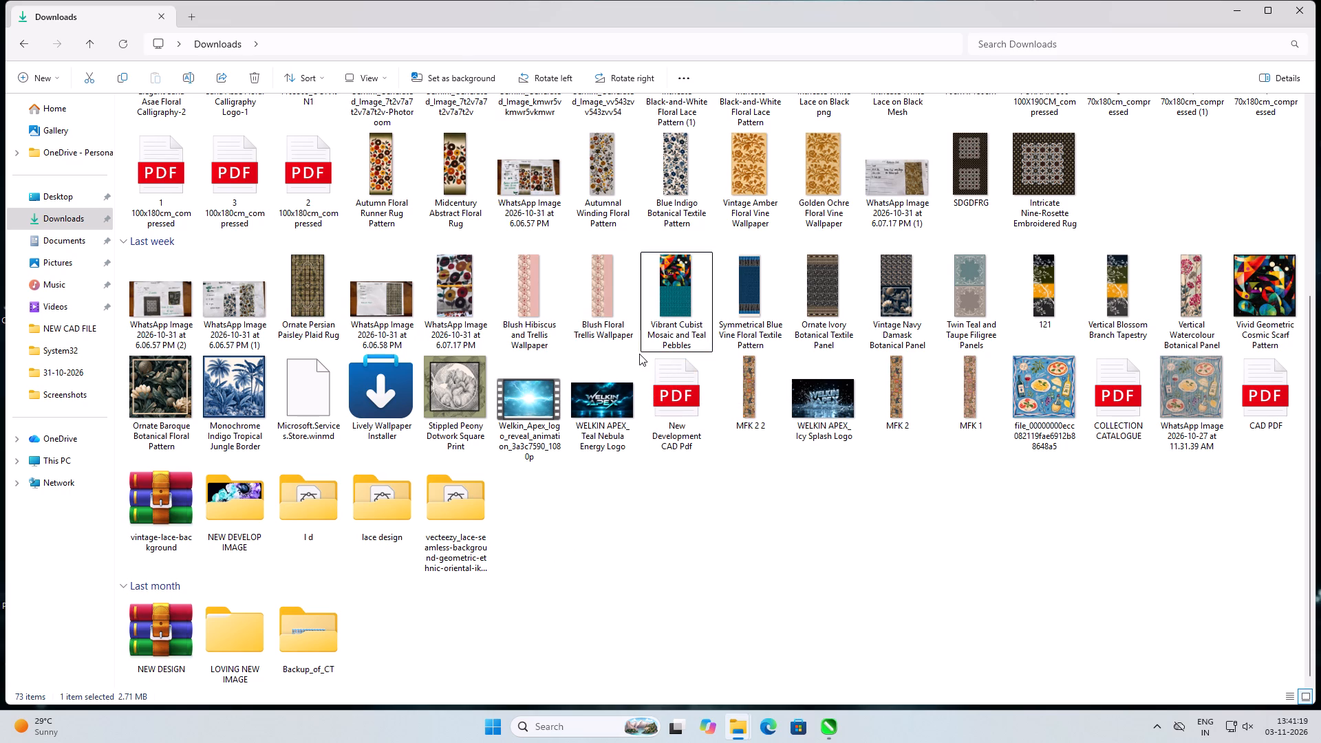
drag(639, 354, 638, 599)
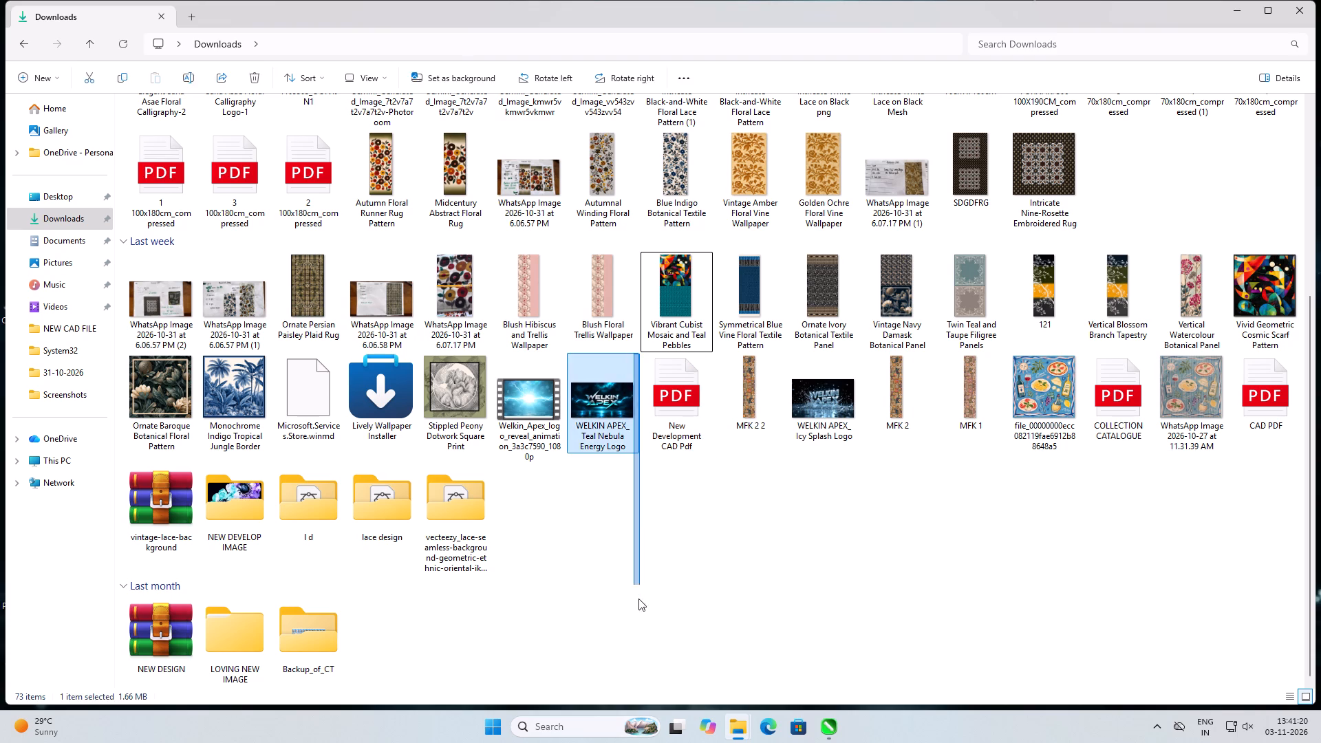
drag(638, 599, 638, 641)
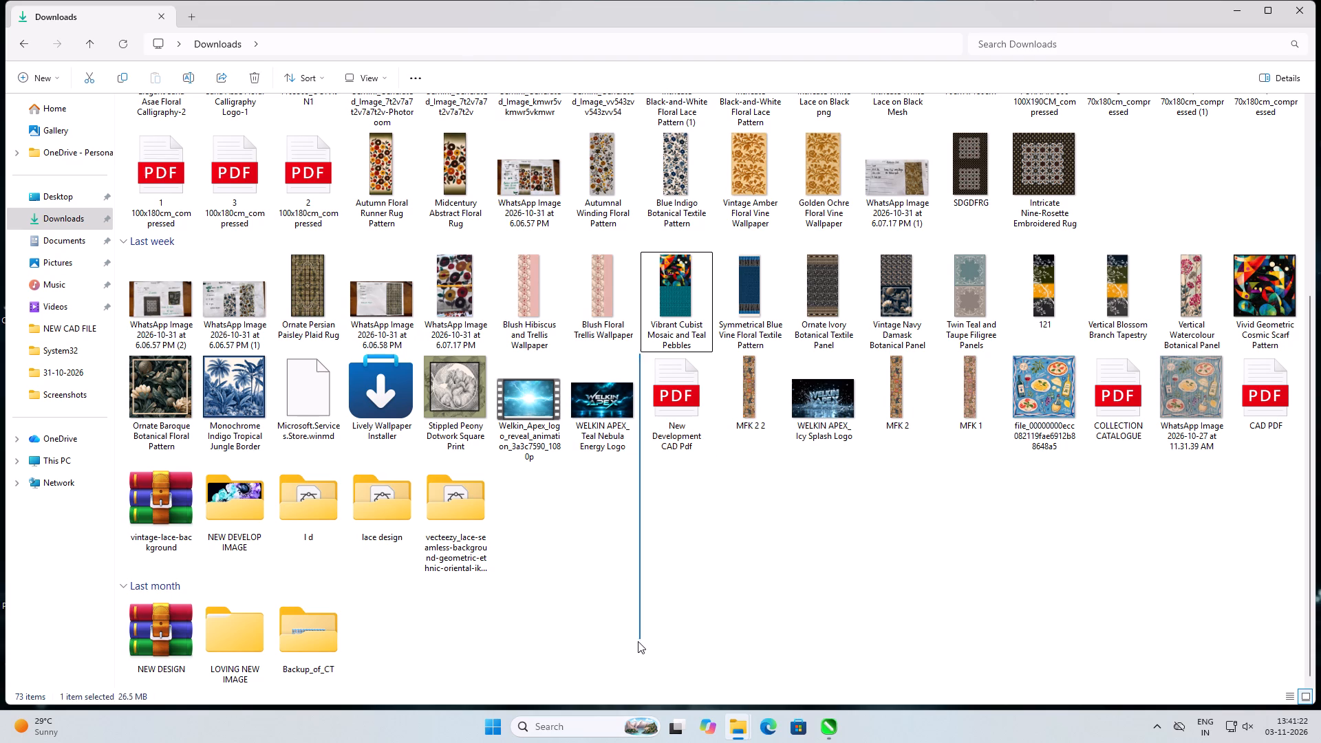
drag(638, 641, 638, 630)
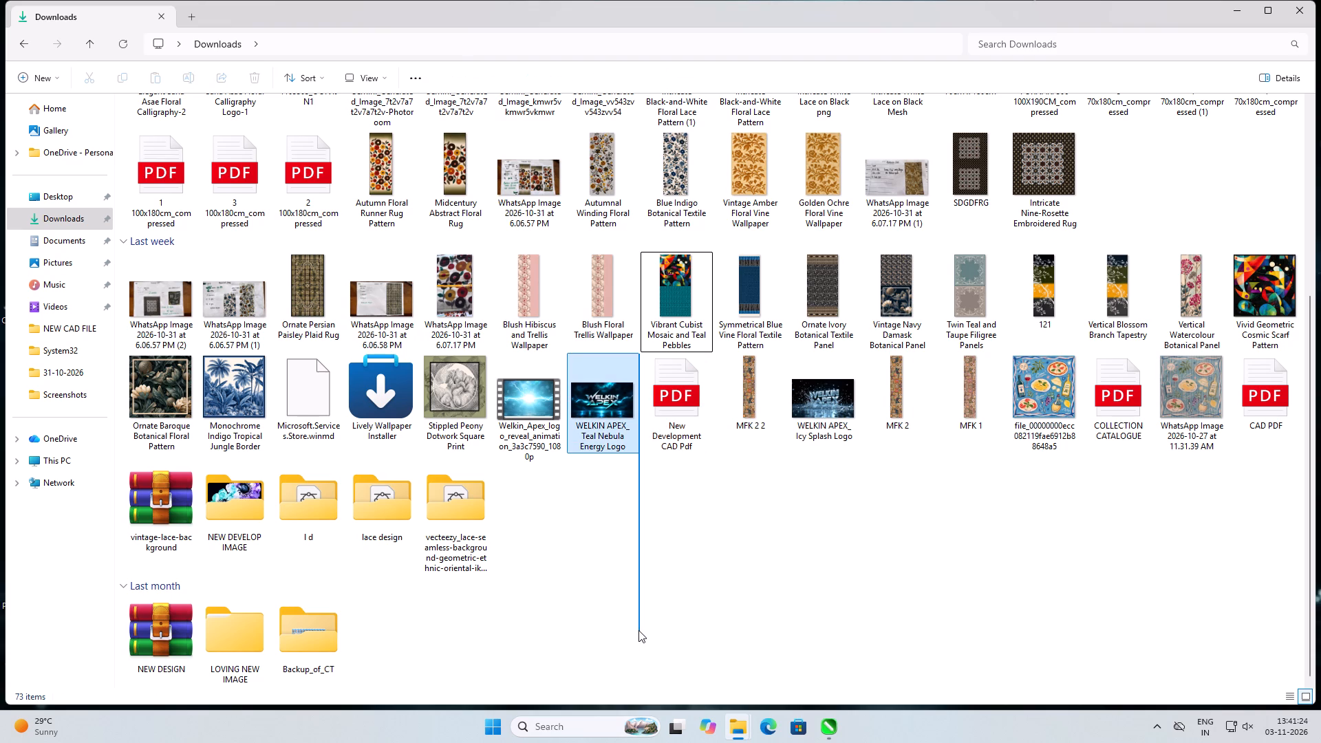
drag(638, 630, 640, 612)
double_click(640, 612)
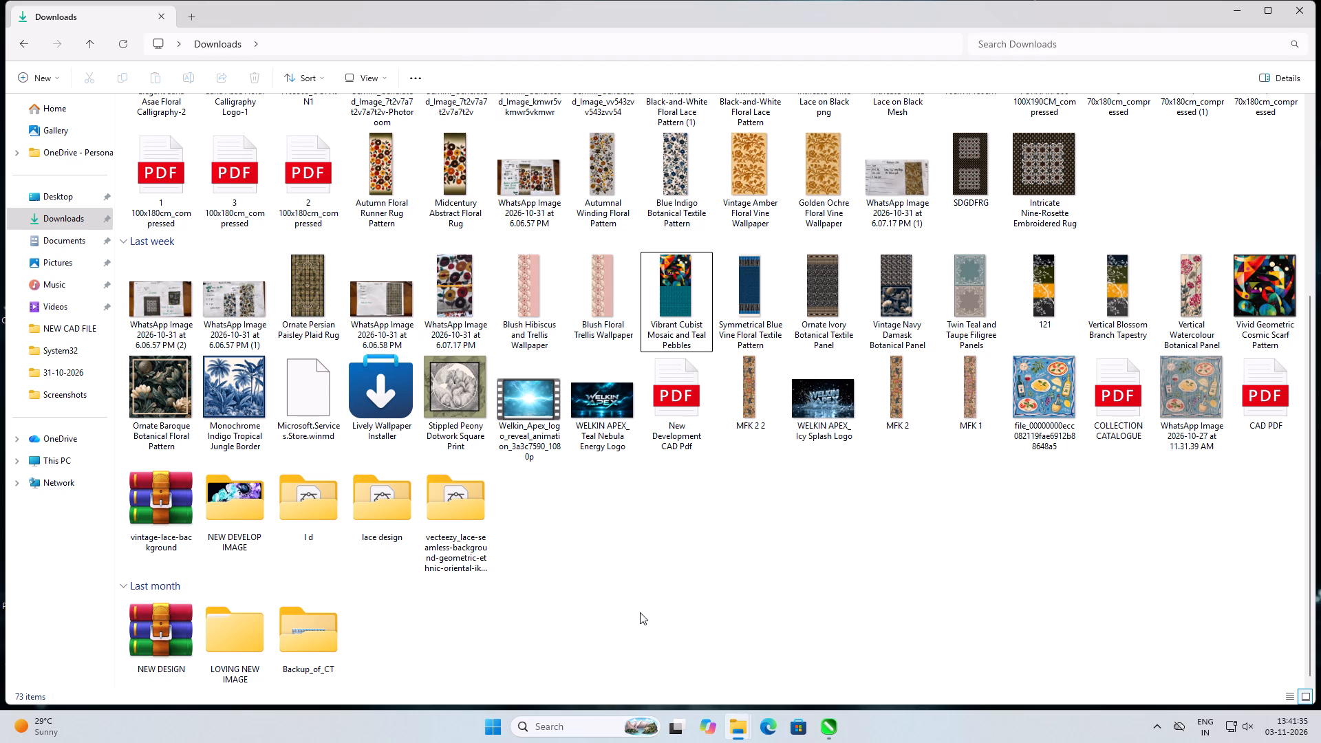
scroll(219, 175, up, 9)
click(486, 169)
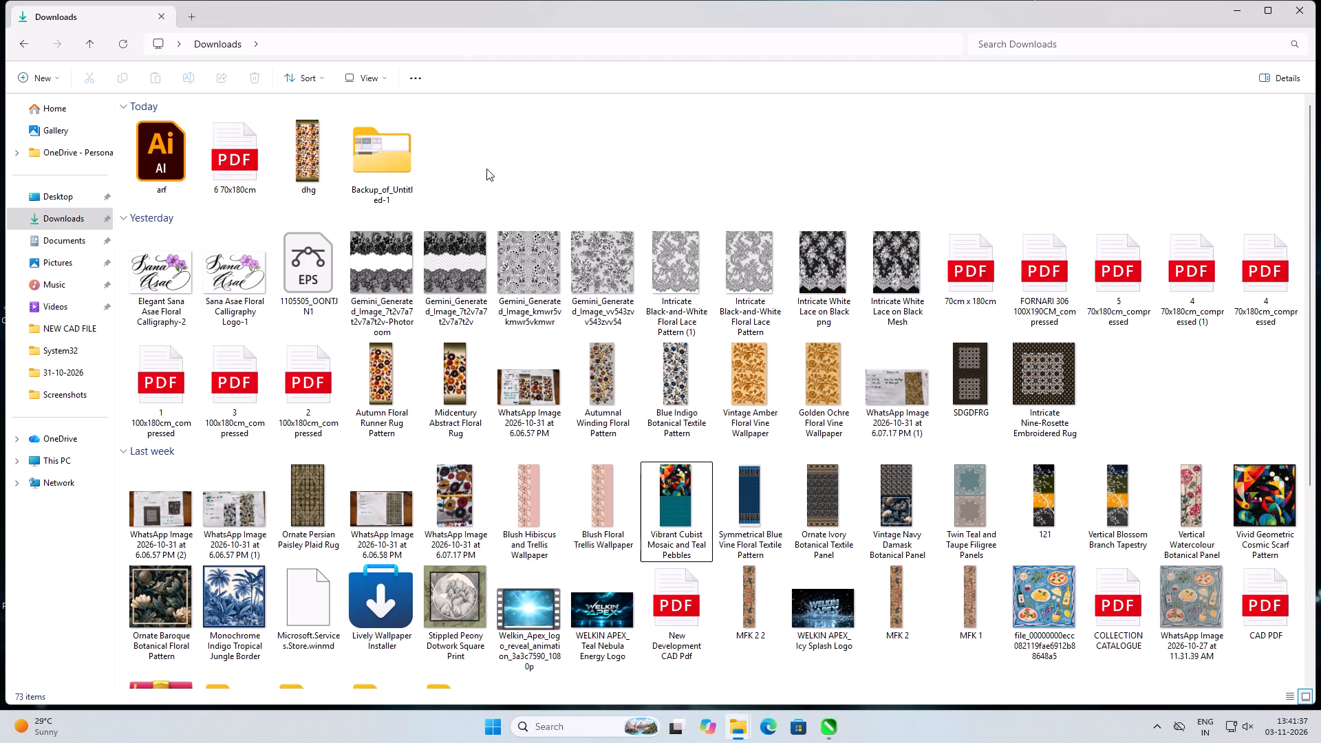
Launch Google Chrome and open it with the "Your Chrome" profile.
click(890, 742)
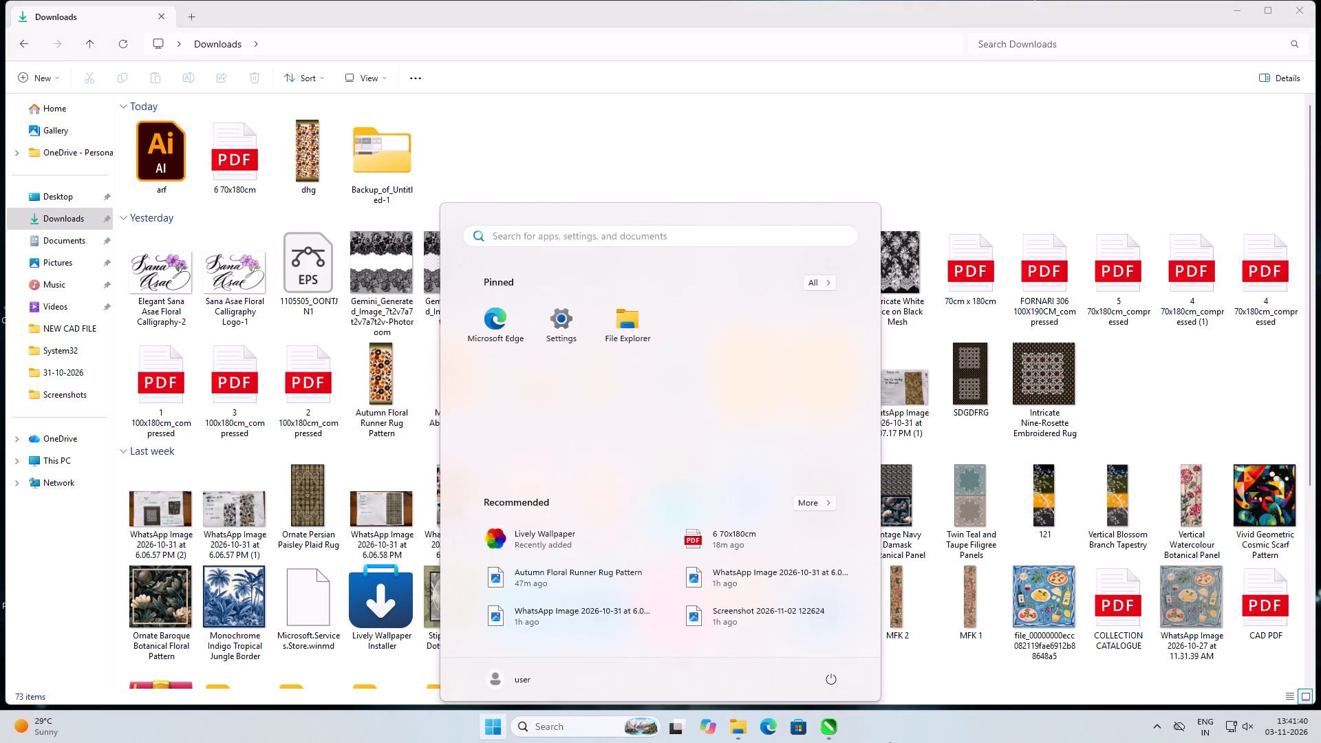
text(chor)
key(Return)
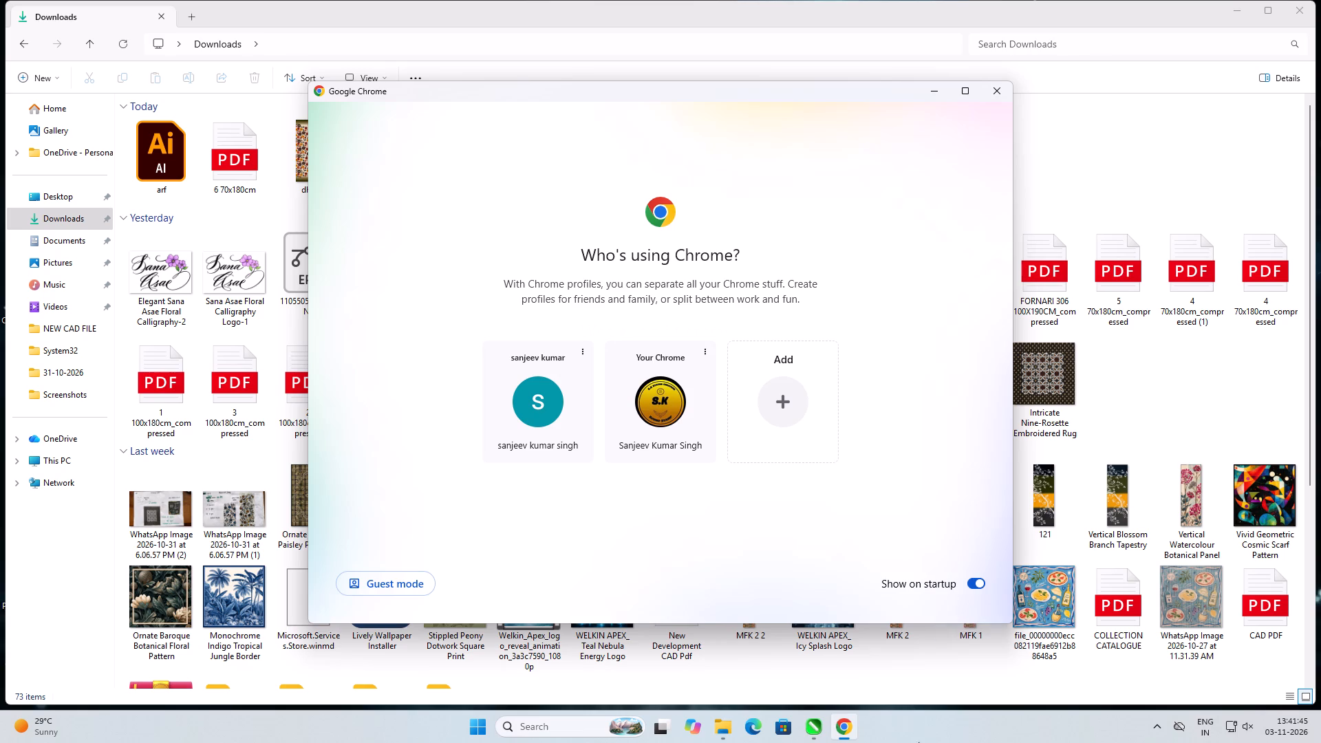
double_click(649, 434)
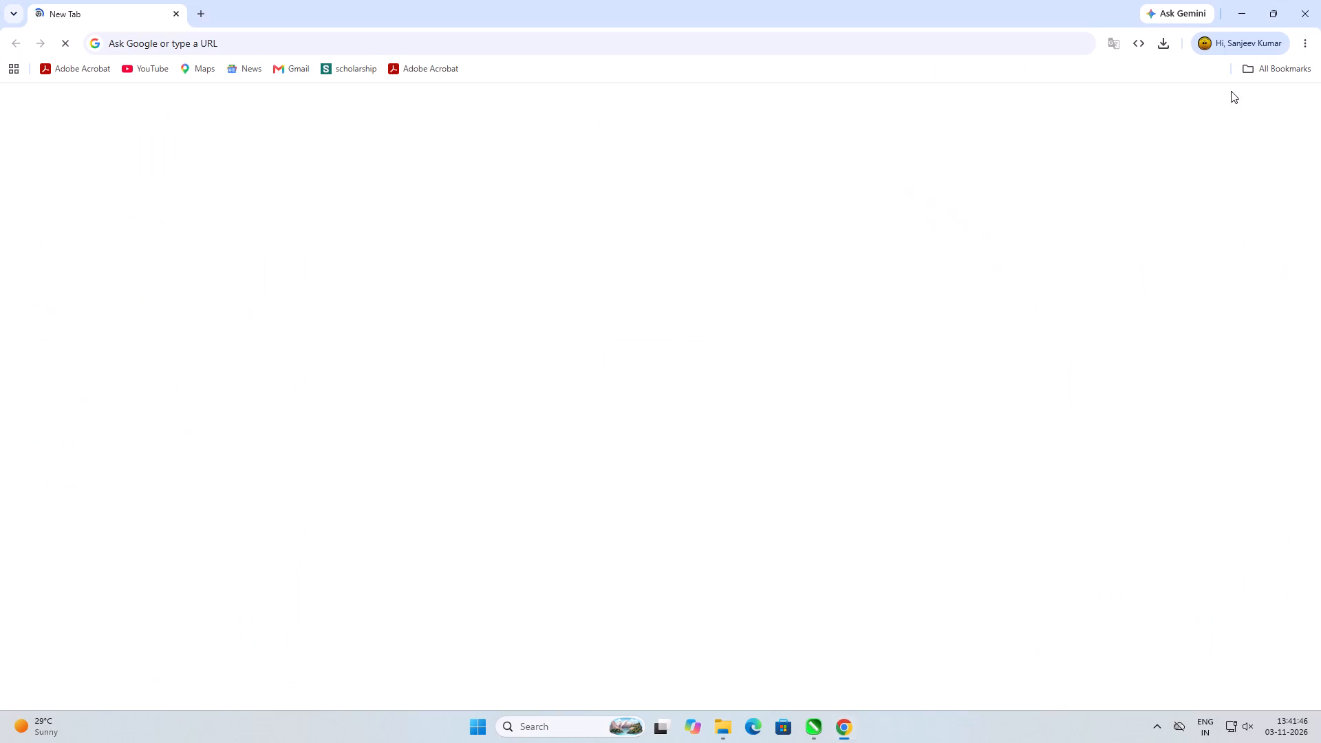
Search Google for "ilovepdf pdf" and open iLovePDF's Compress PDF files tool.
click(1165, 46)
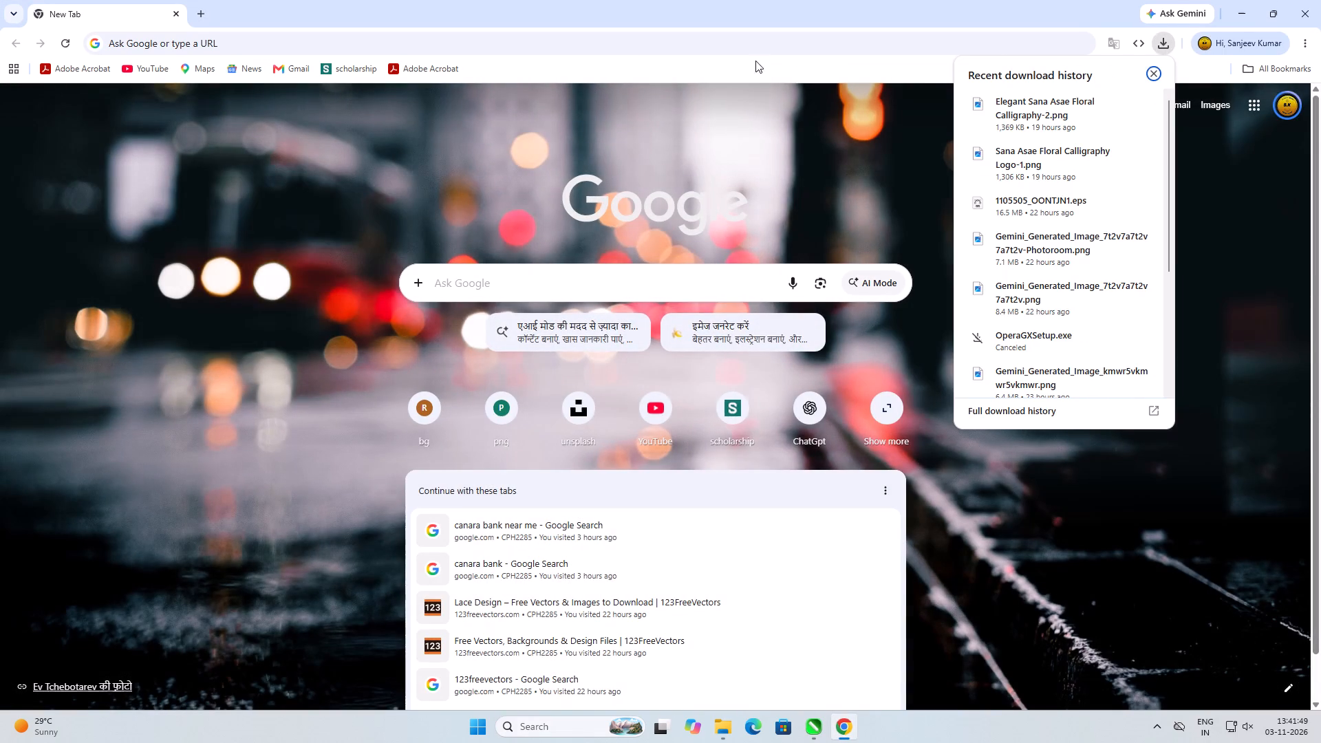
click(755, 50)
drag(181, 86, 190, 69)
click(190, 69)
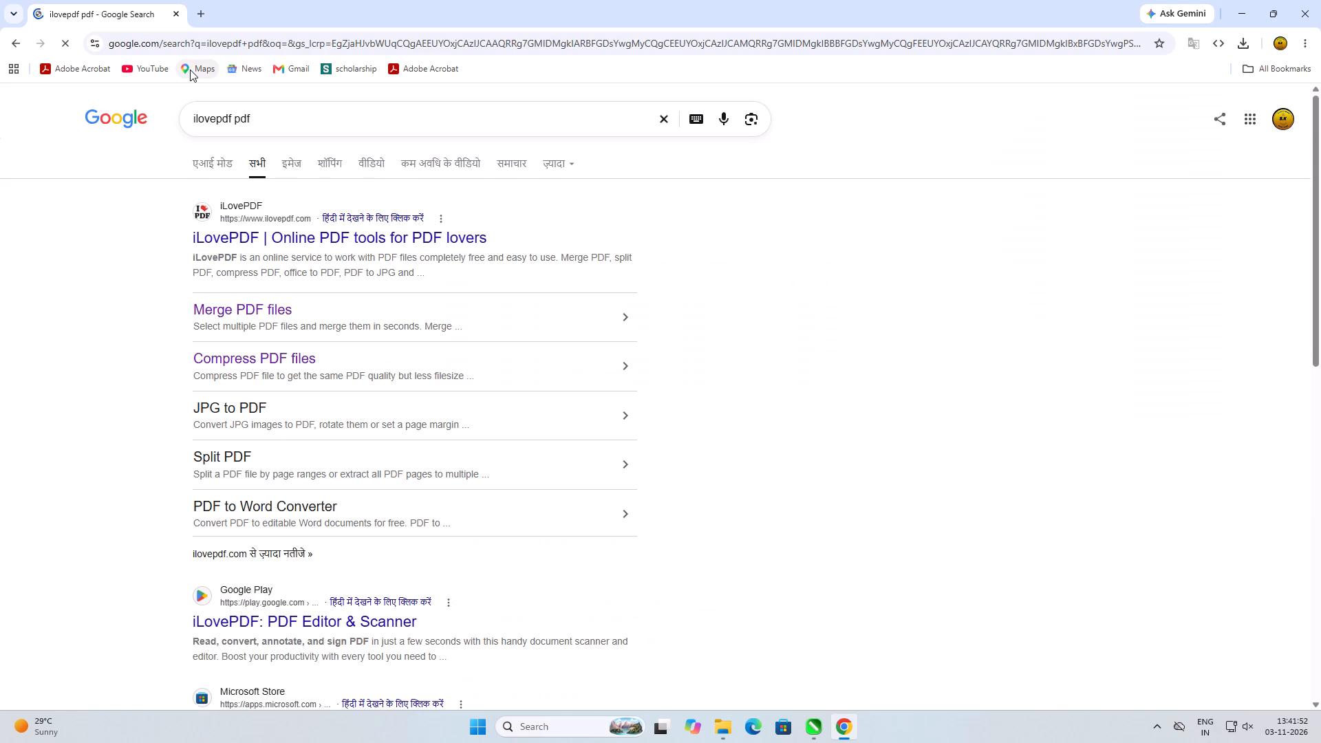
click(244, 360)
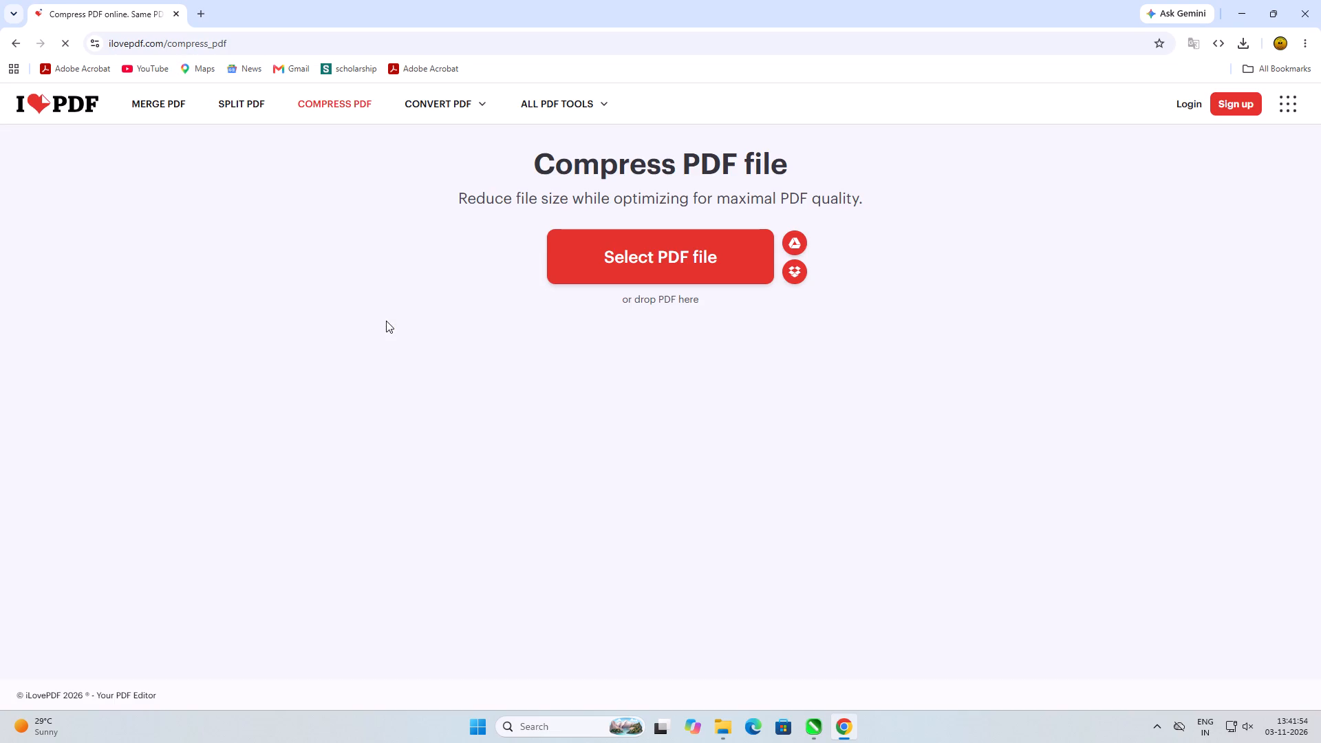
click(593, 268)
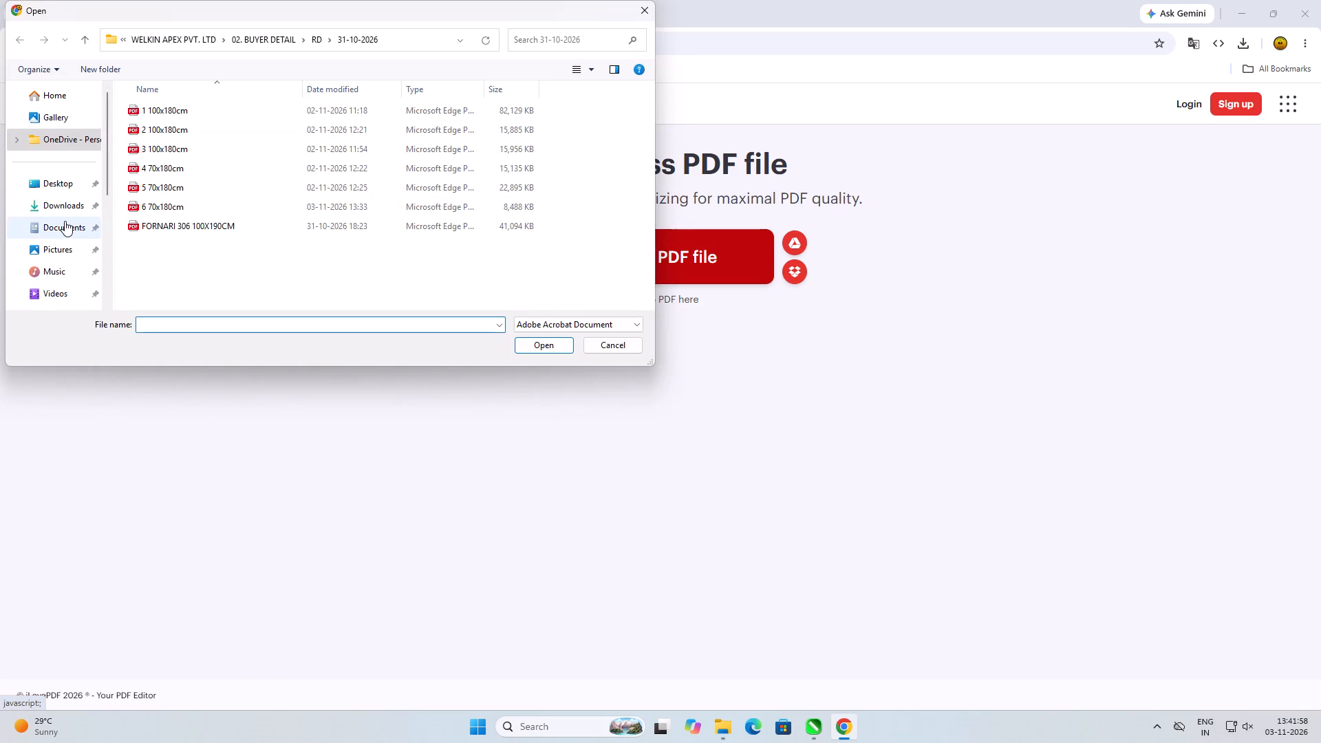
click(182, 226)
click(182, 217)
click(184, 206)
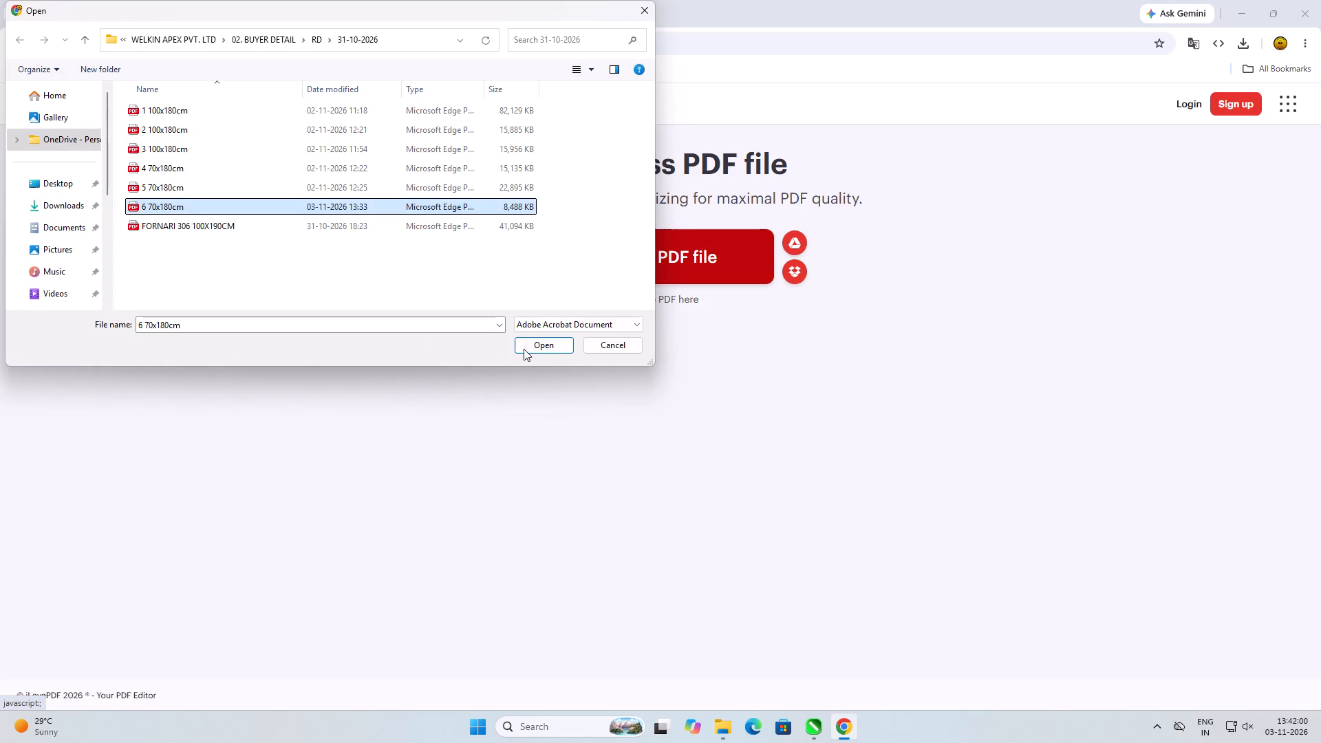
click(526, 349)
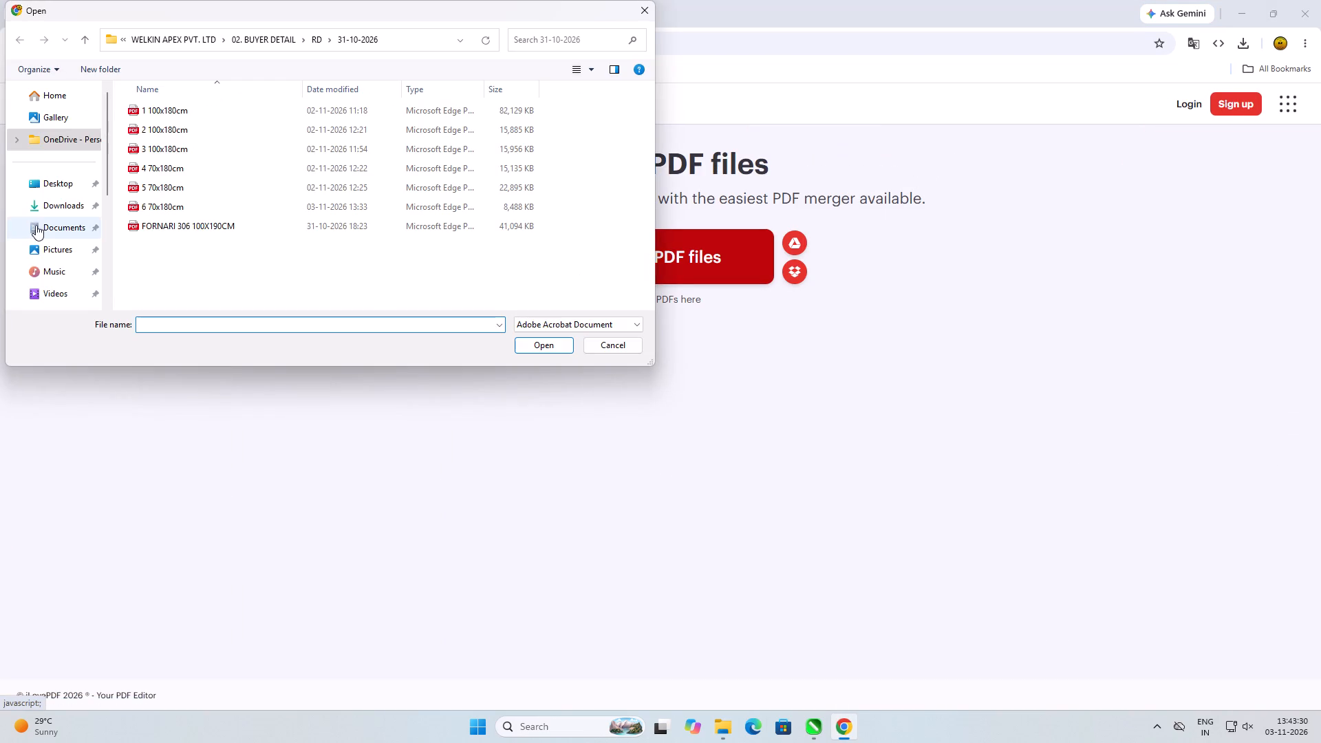
click(36, 214)
shift+click(147, 166)
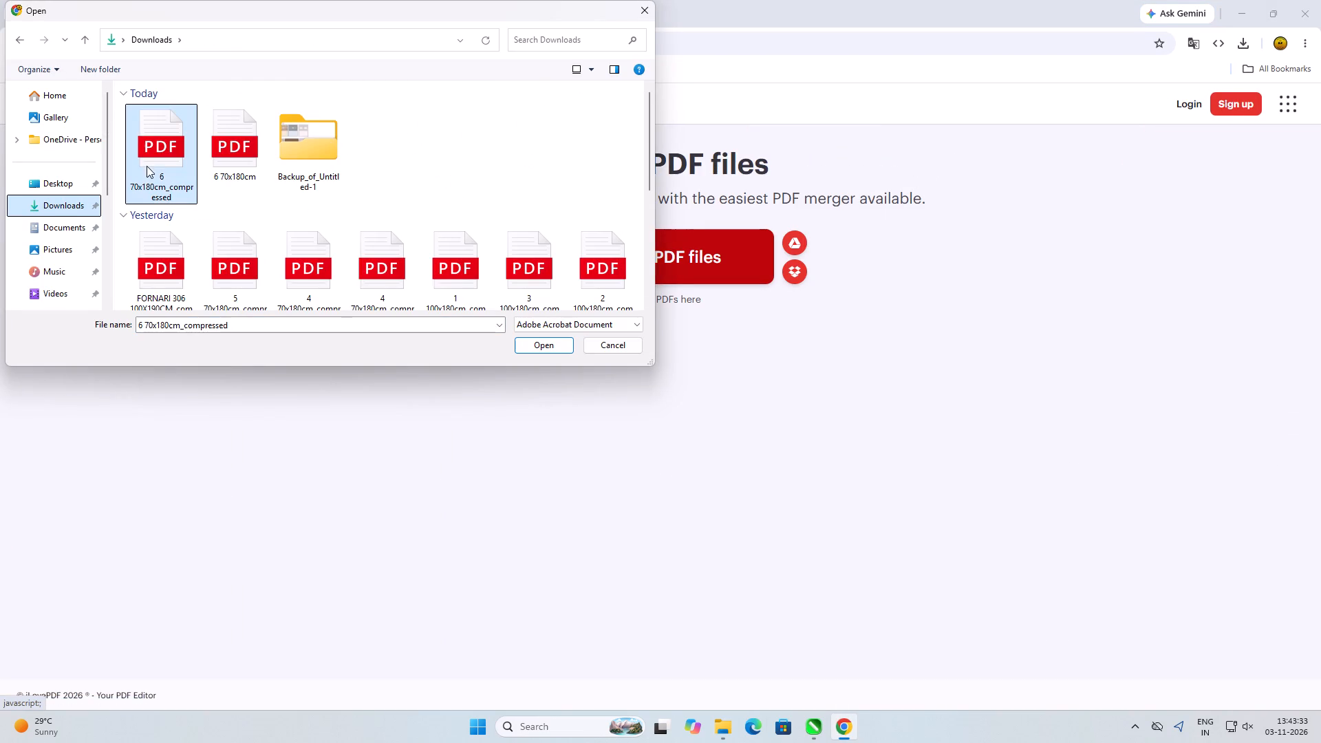
shift+click(172, 281)
shift+click(216, 271)
shift+click(288, 238)
shift+click(352, 254)
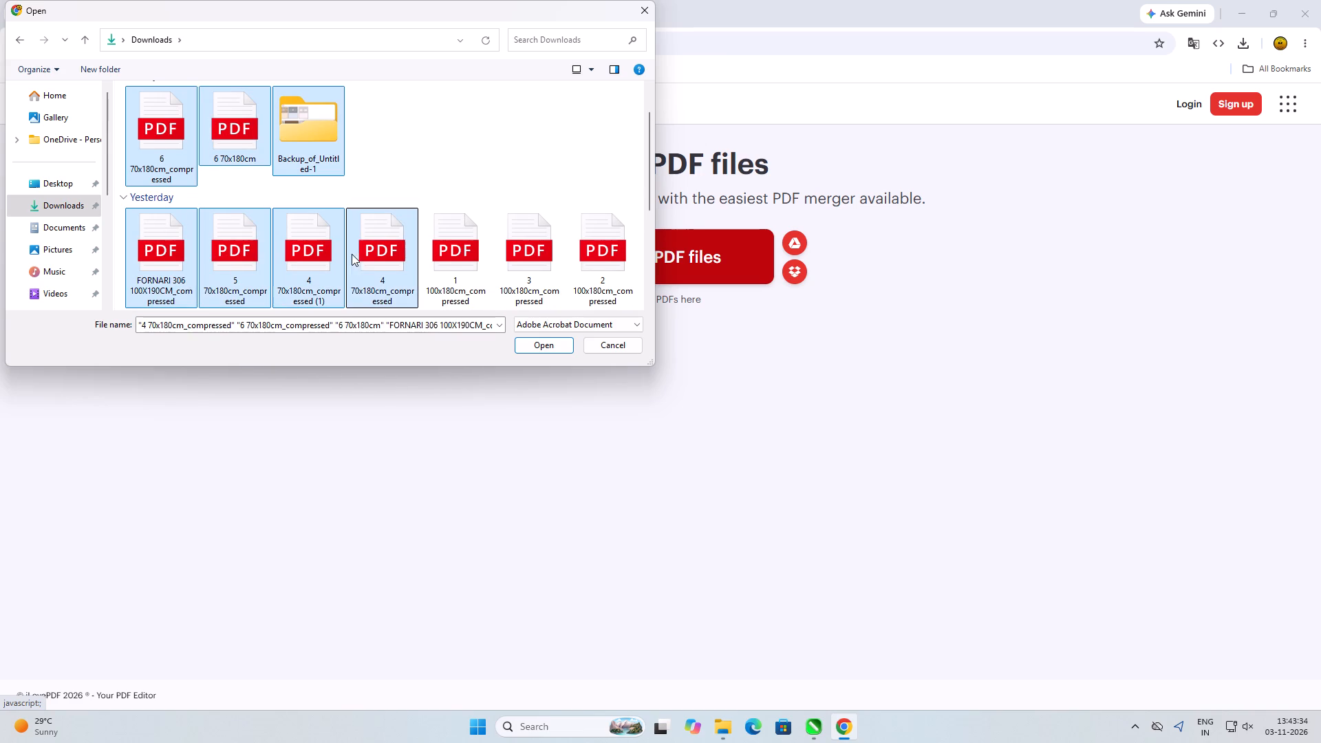
shift+click(464, 269)
shift+click(552, 268)
shift+click(612, 268)
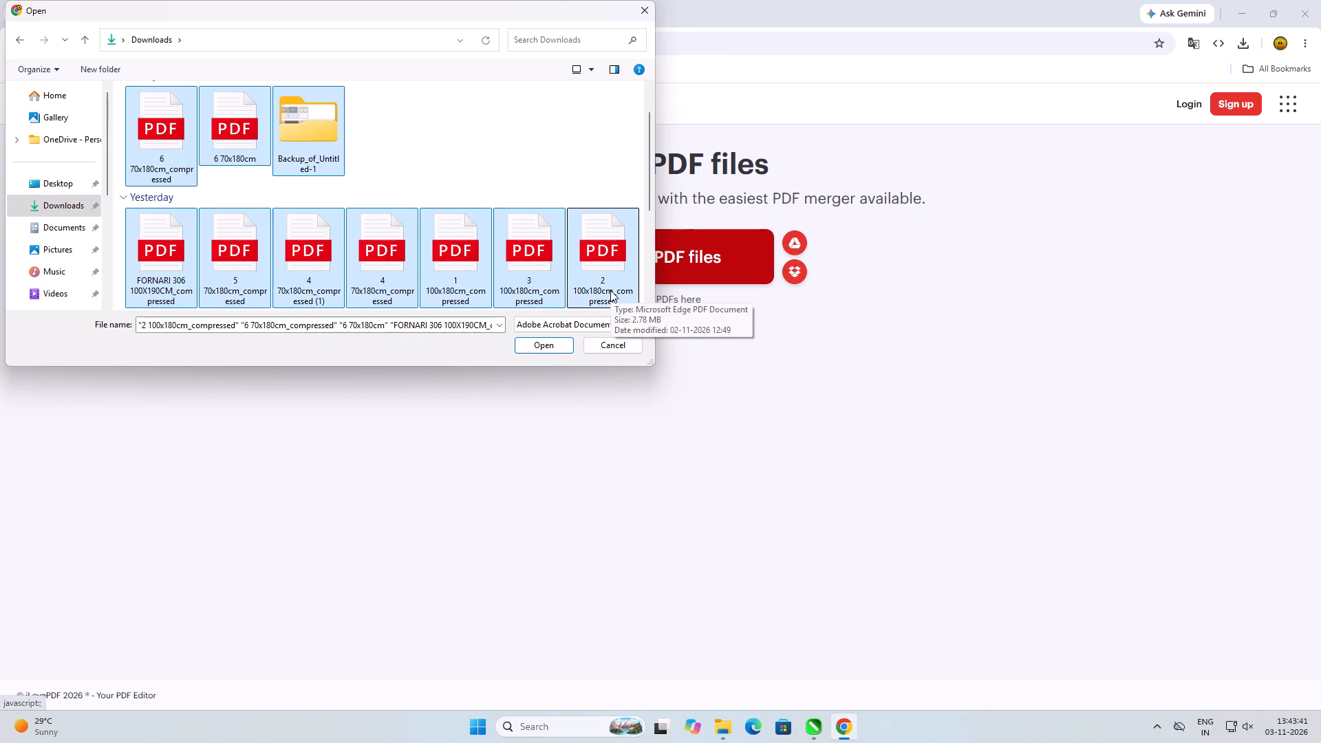
shift+click(413, 277)
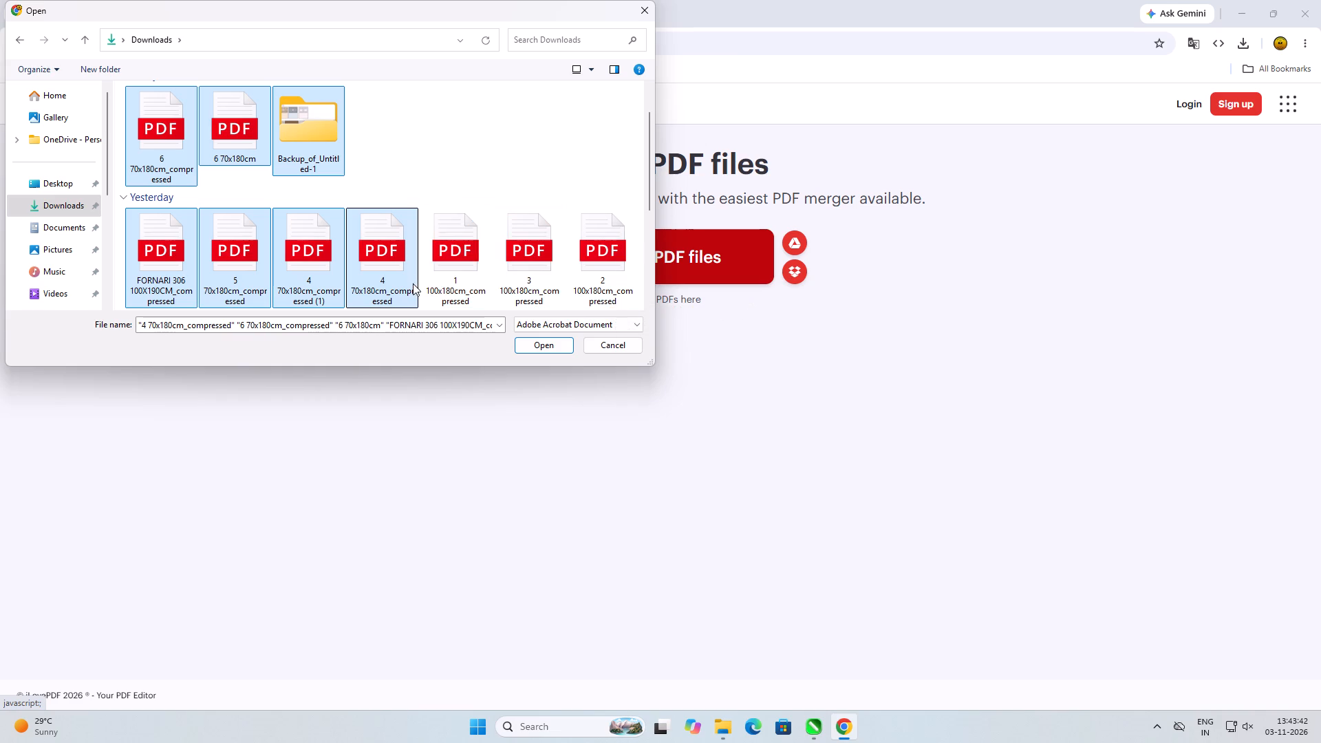
shift+click(444, 282)
shift+click(543, 243)
shift+click(580, 255)
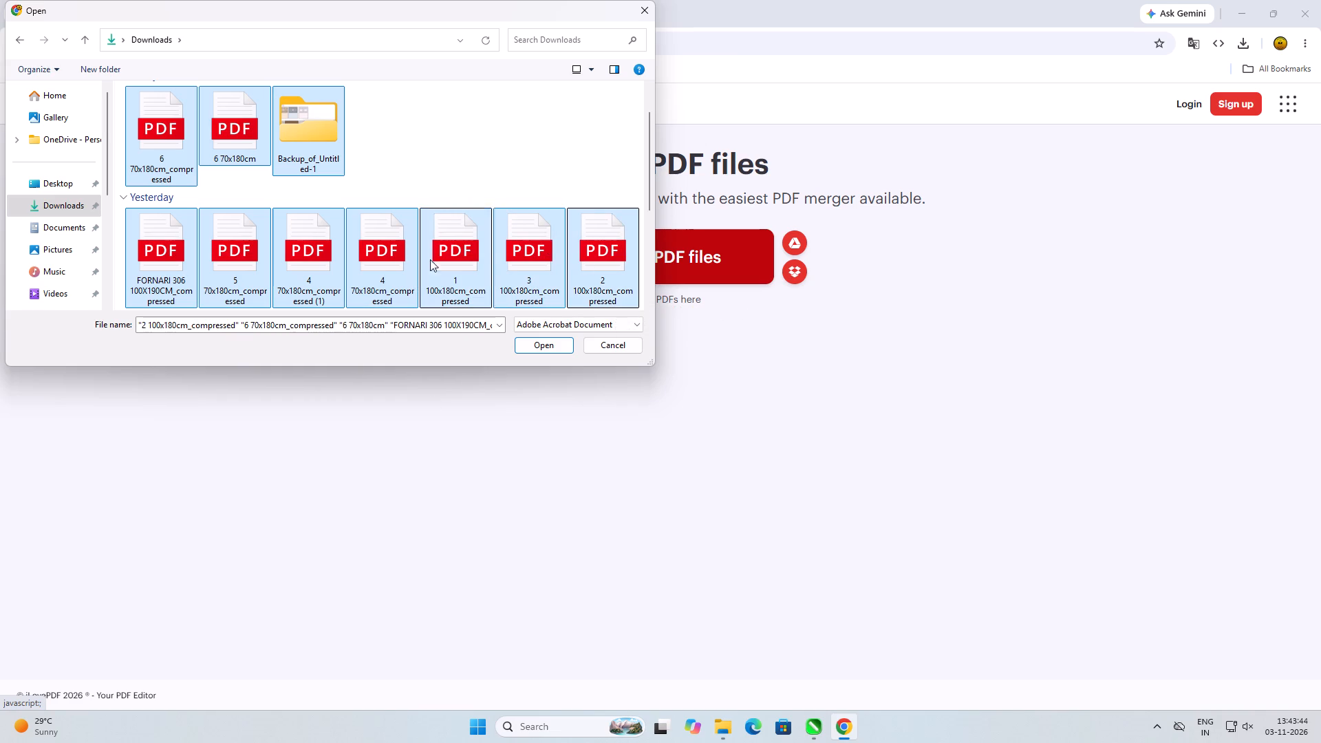
ctrl+click(364, 255)
ctrl+click(307, 285)
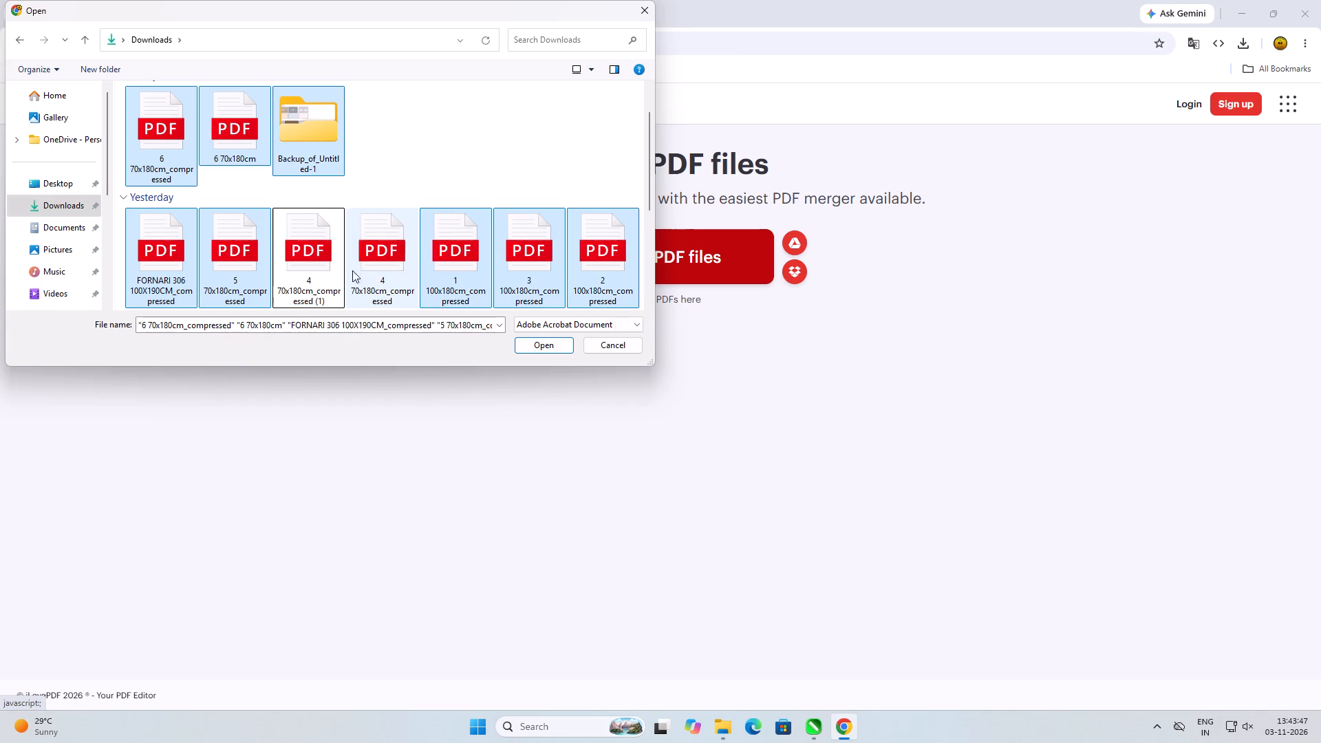
ctrl+click(369, 259)
click(537, 349)
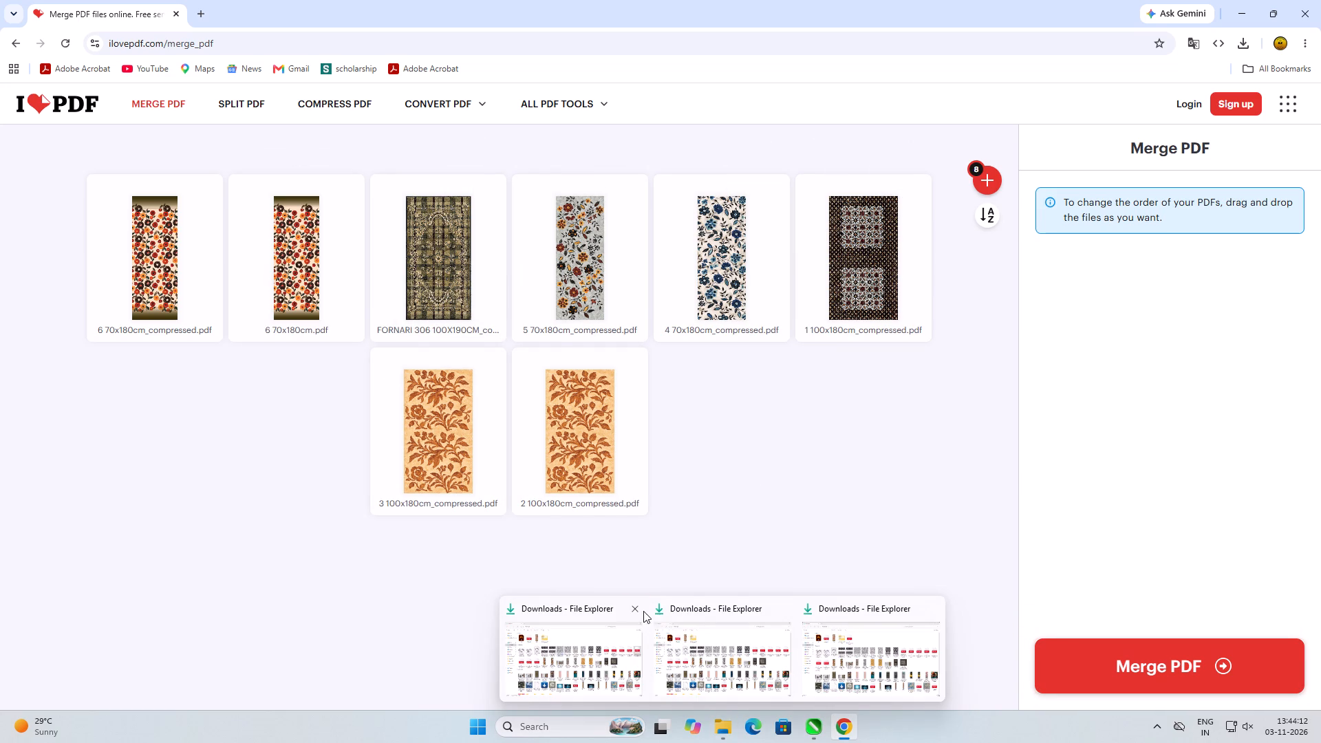
Close the two extra Downloads windows in File Explorer and bring the remaining one to the front.
click(633, 605)
click(716, 611)
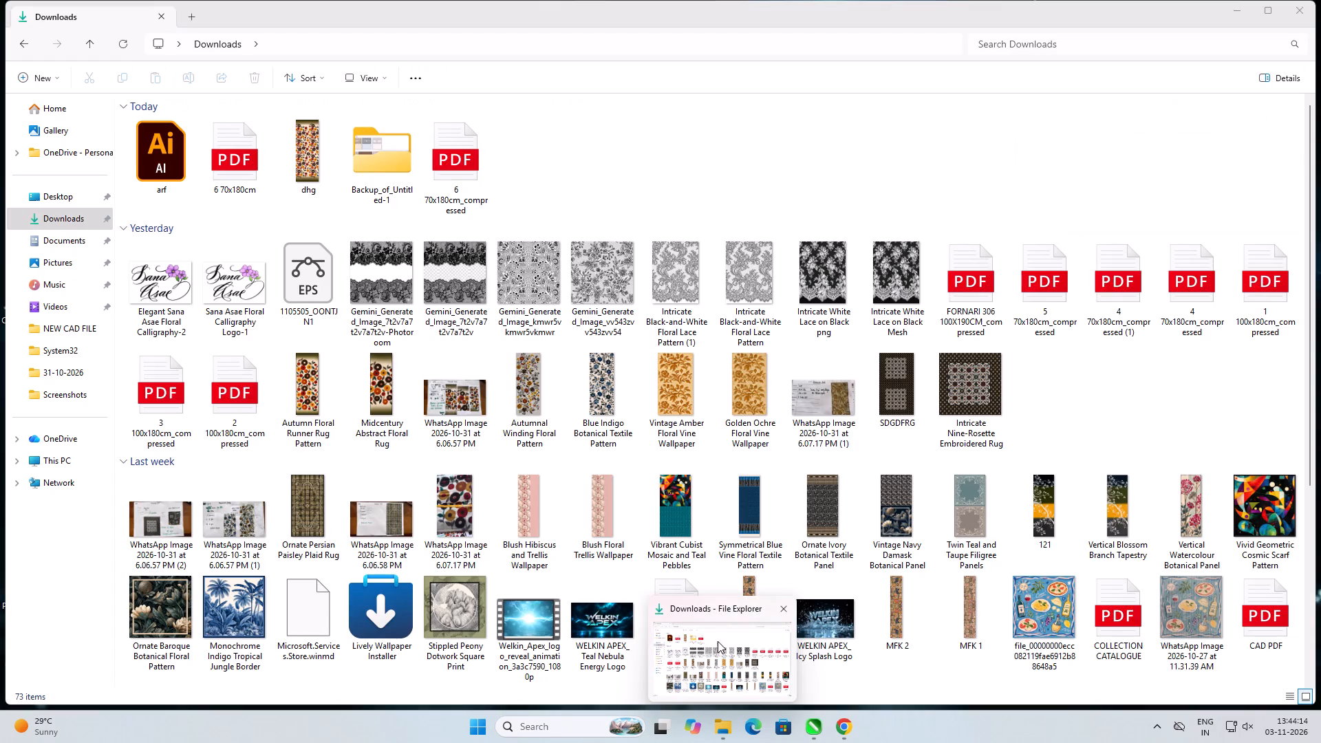
click(718, 642)
click(608, 175)
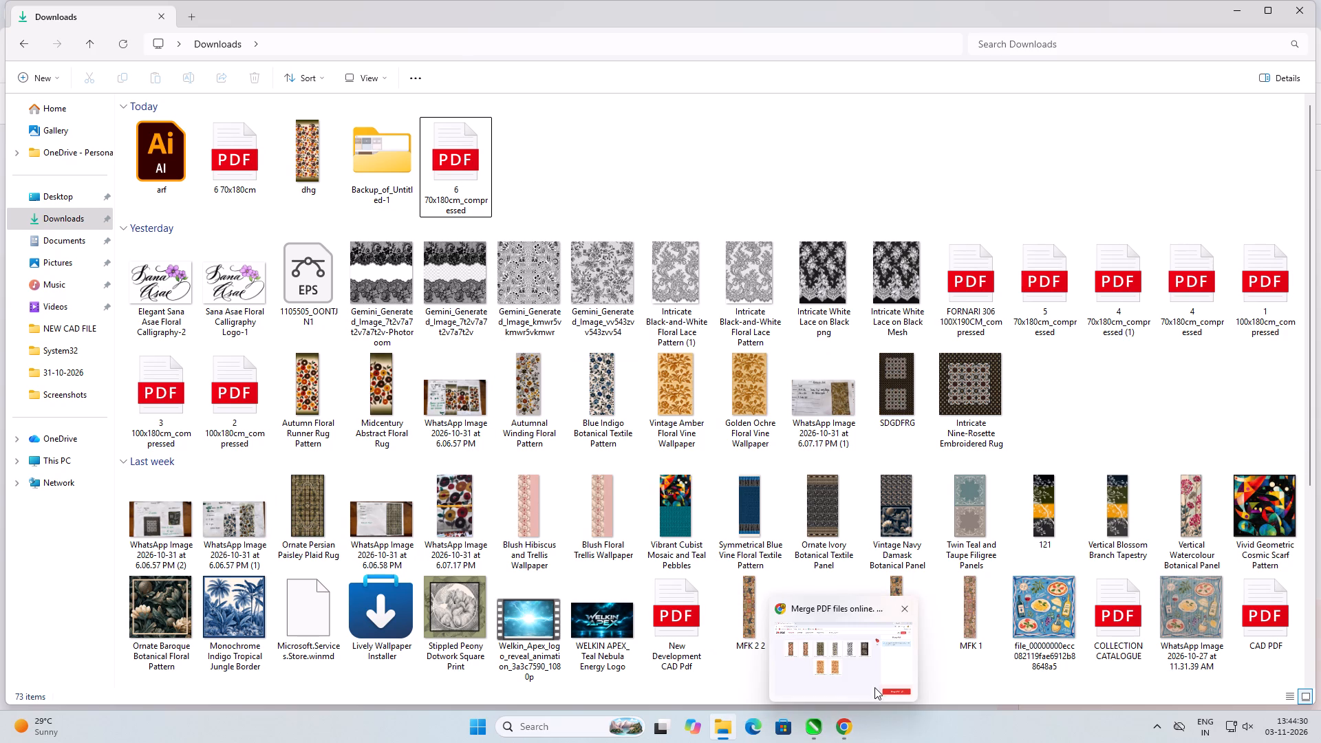
Compare the PDFs loaded for merging with the rug design images in the Downloads folder.
click(874, 687)
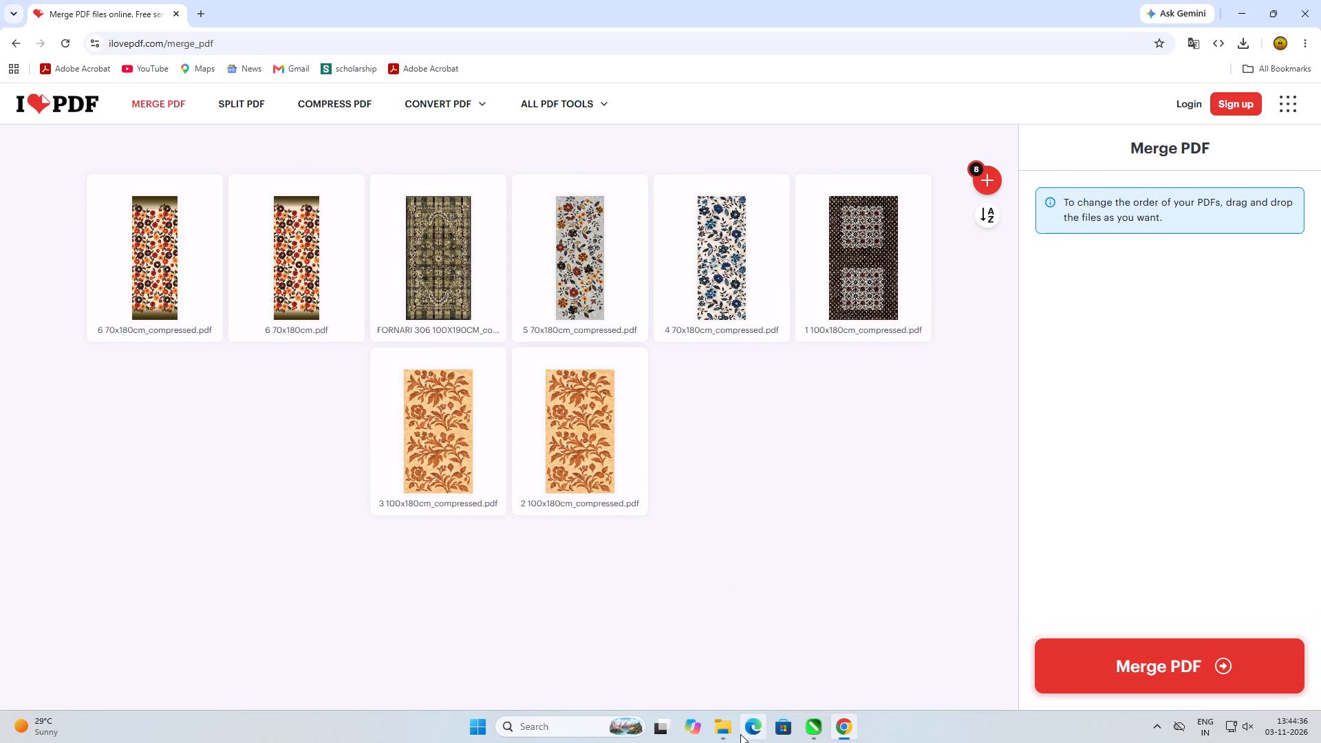
click(735, 676)
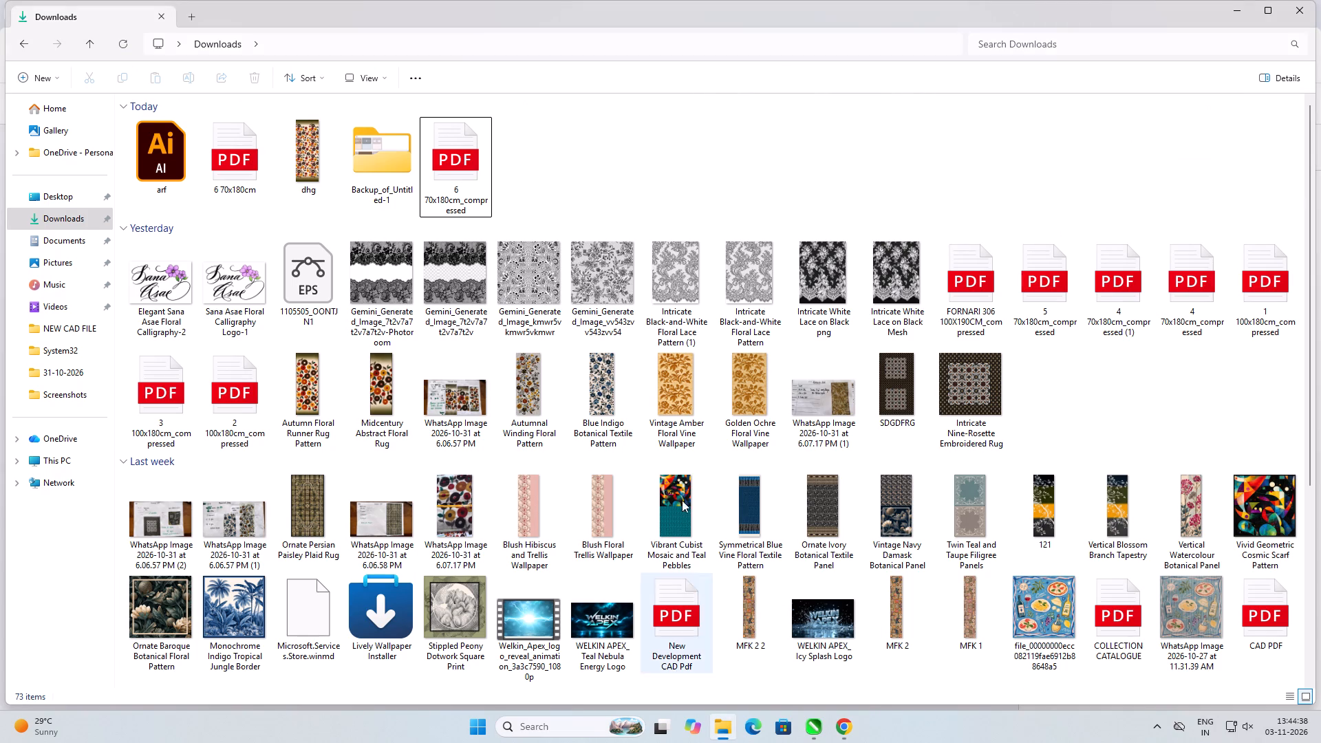
click(1098, 364)
click(916, 401)
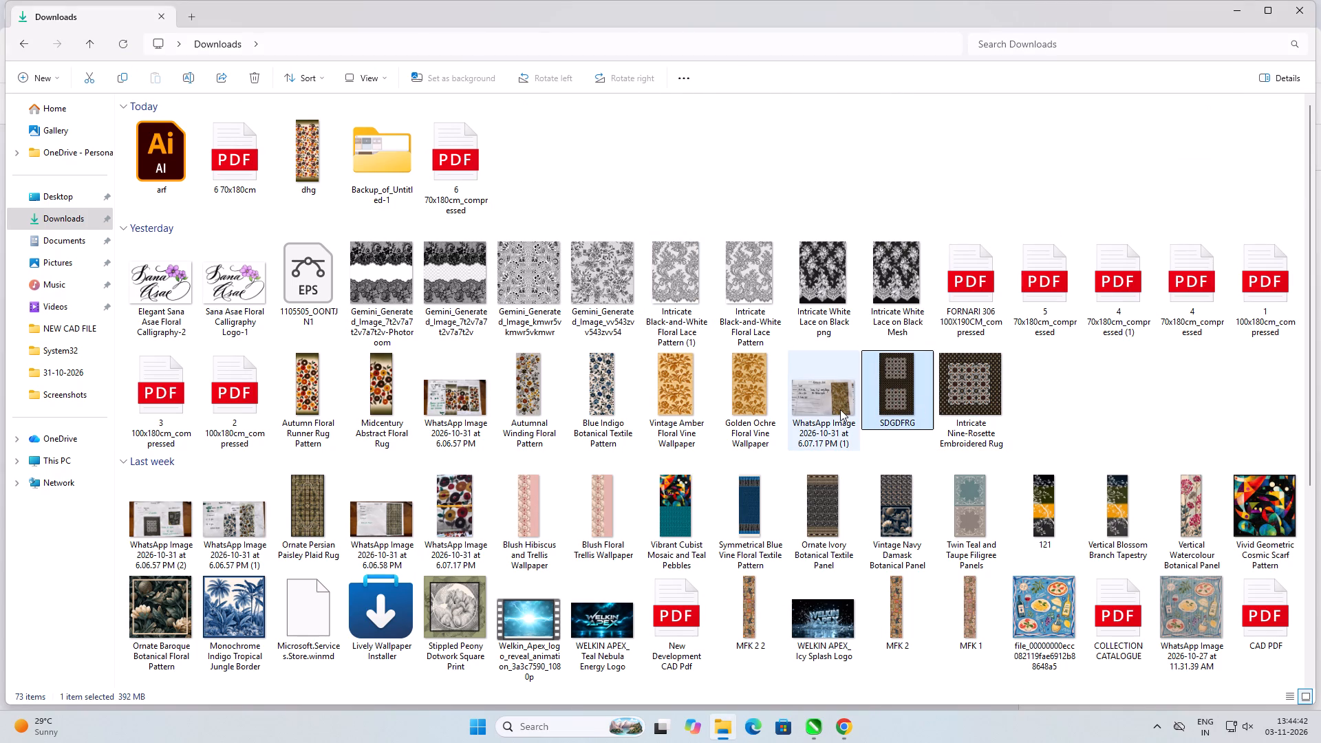
click(840, 409)
click(617, 409)
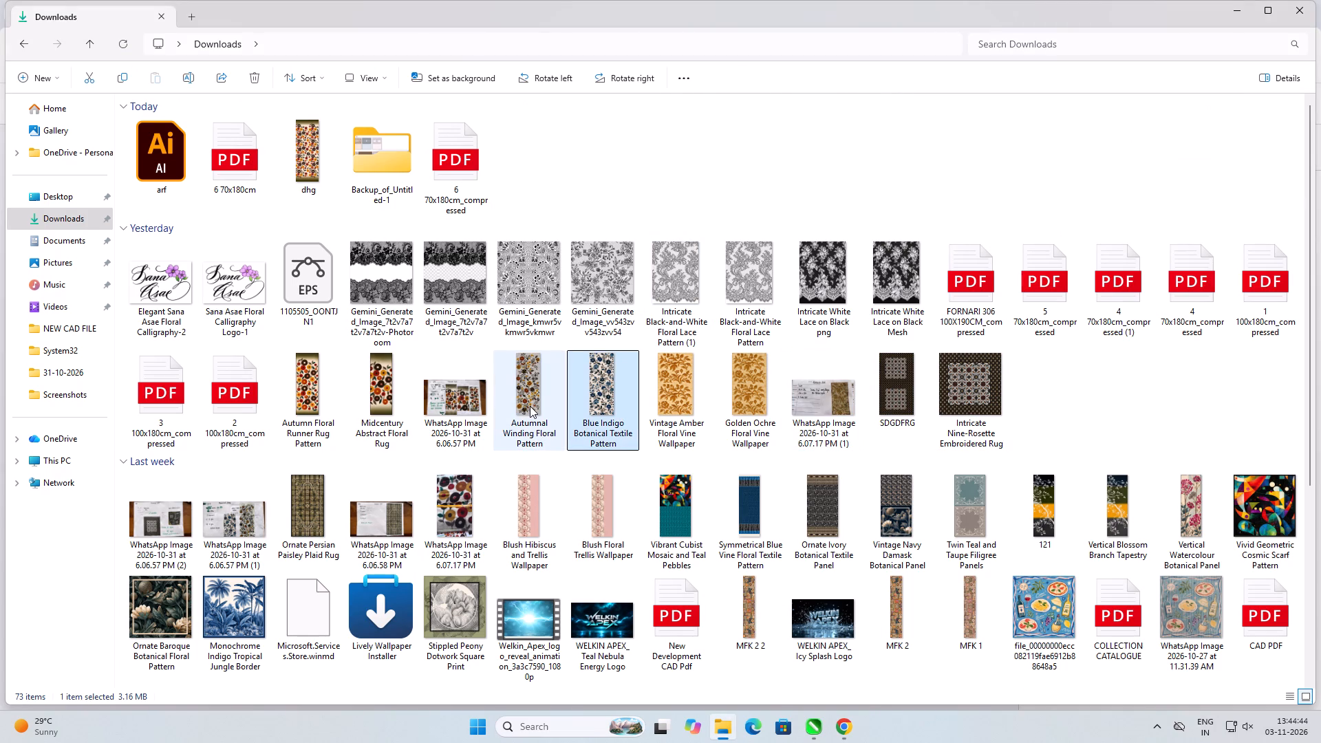
click(530, 406)
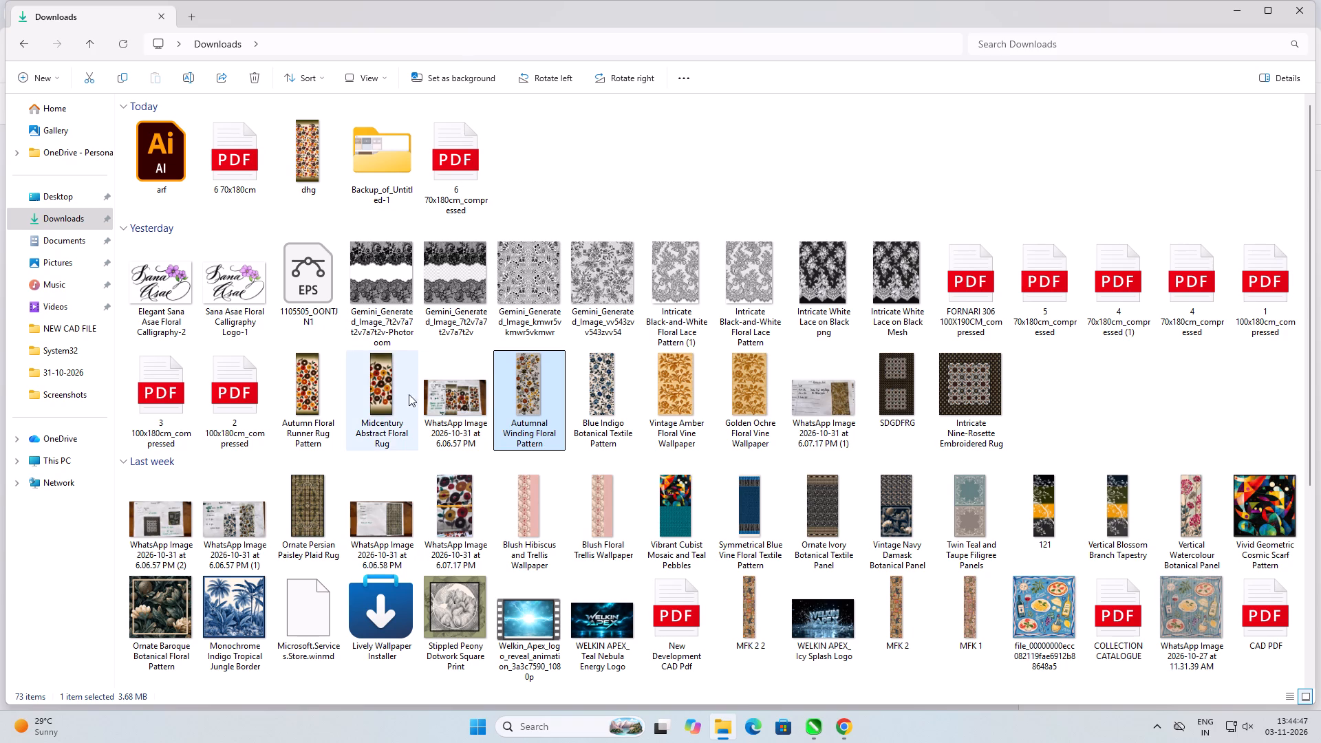
click(387, 392)
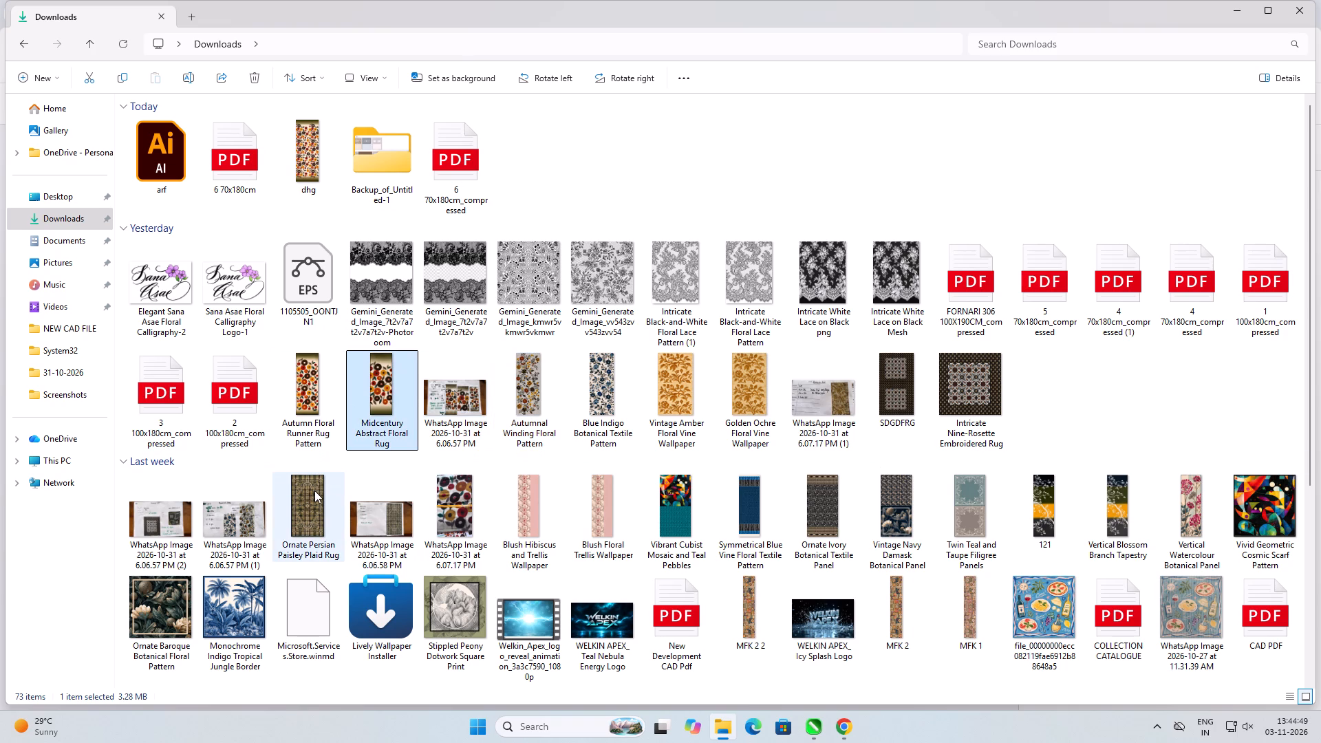
click(314, 491)
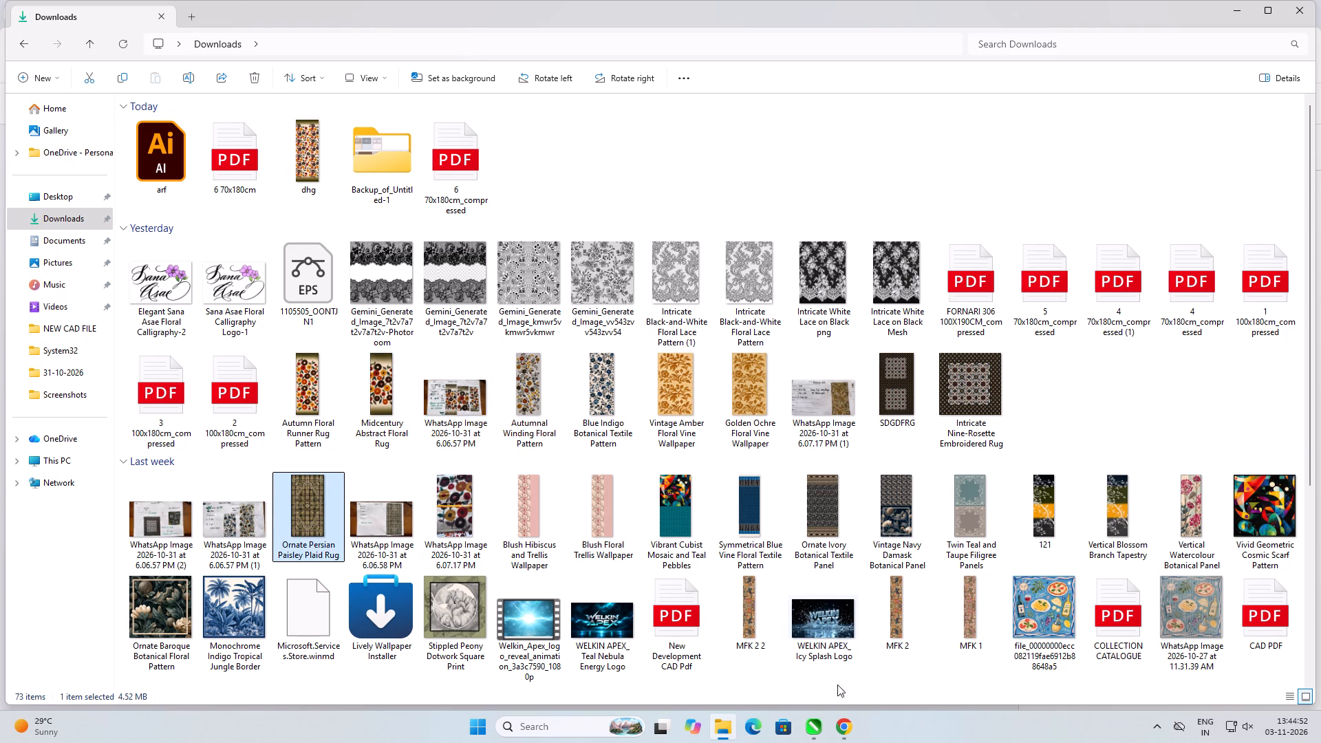
Switch back to Chrome and remove "2 100x180cm_compressed" and the uncompressed "6 70x180cm" PDF from the files loaded for merging.
click(824, 729)
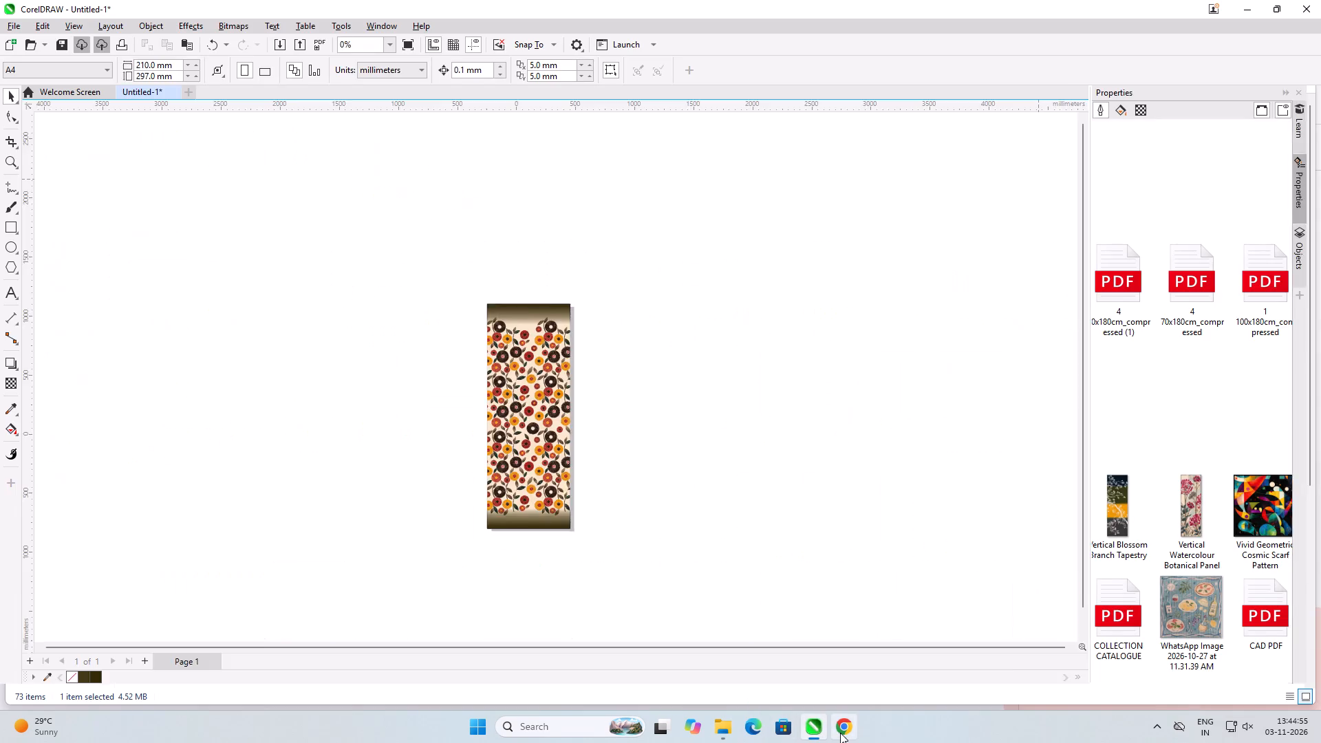
click(840, 733)
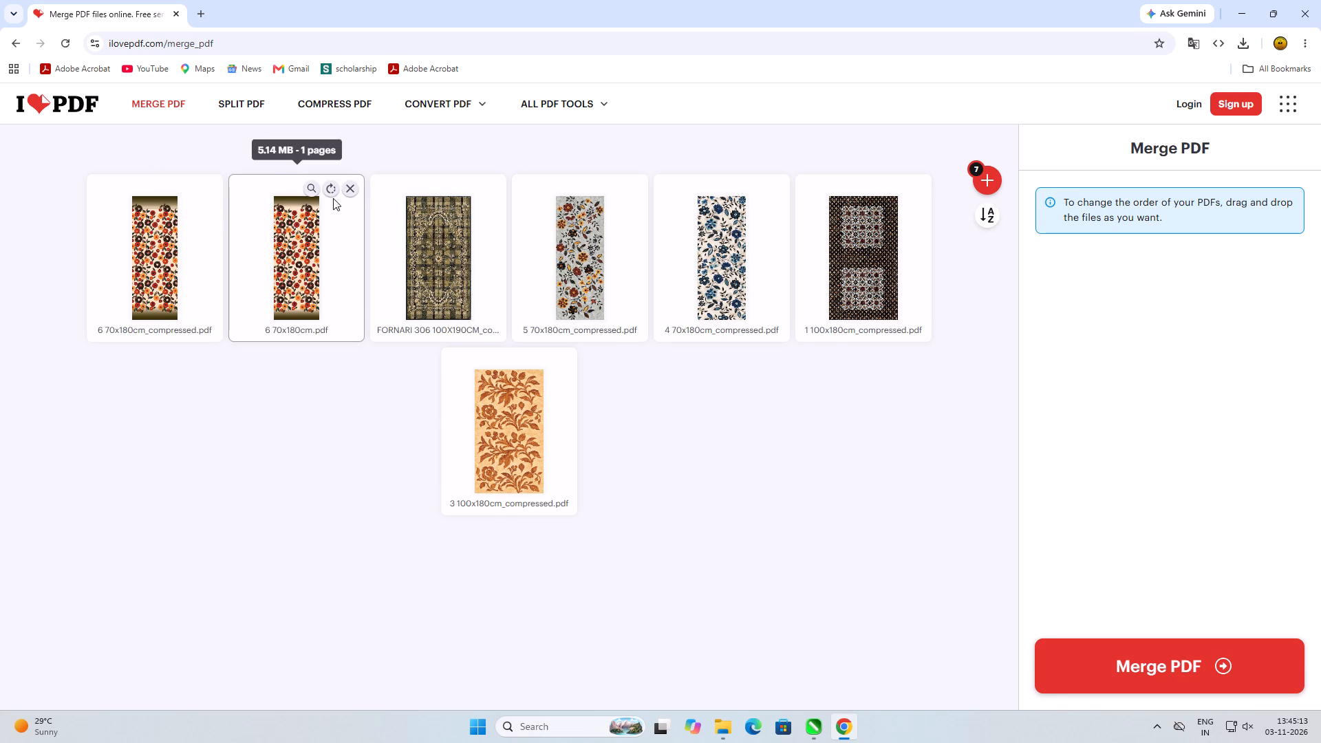
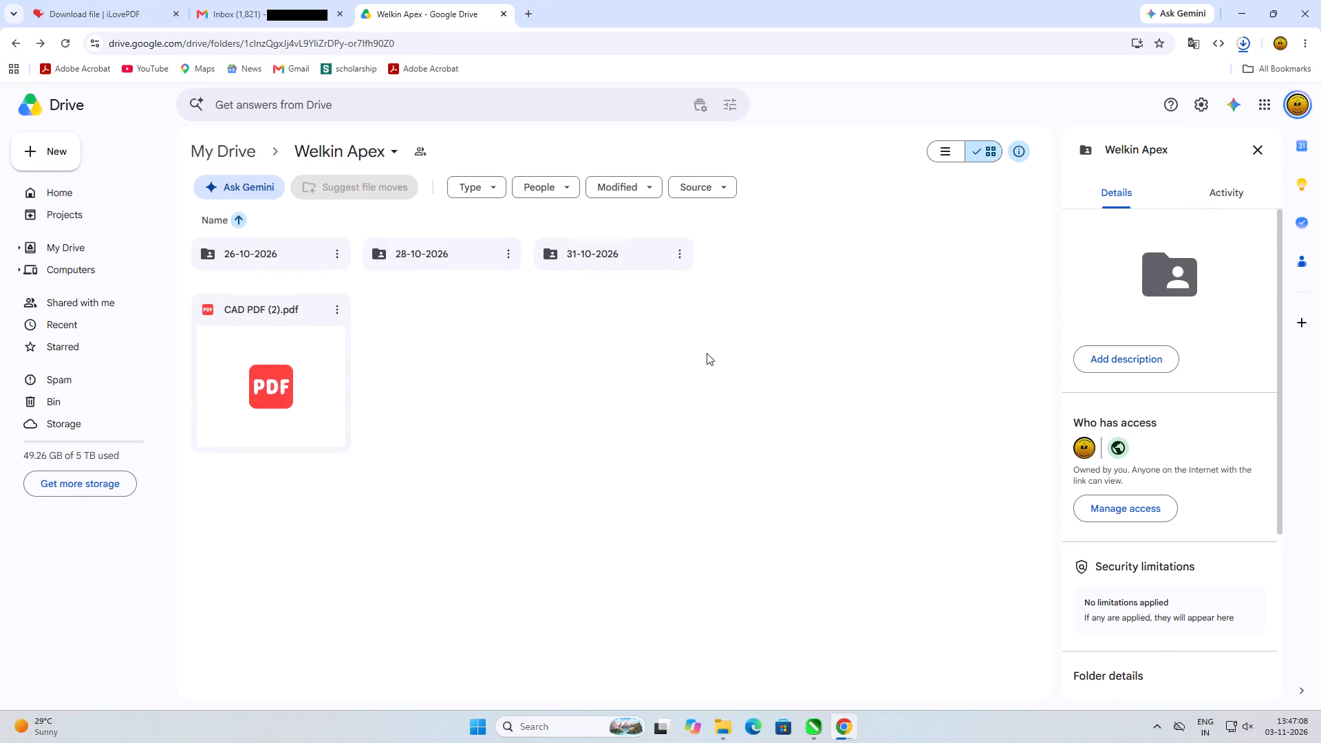
click(42, 138)
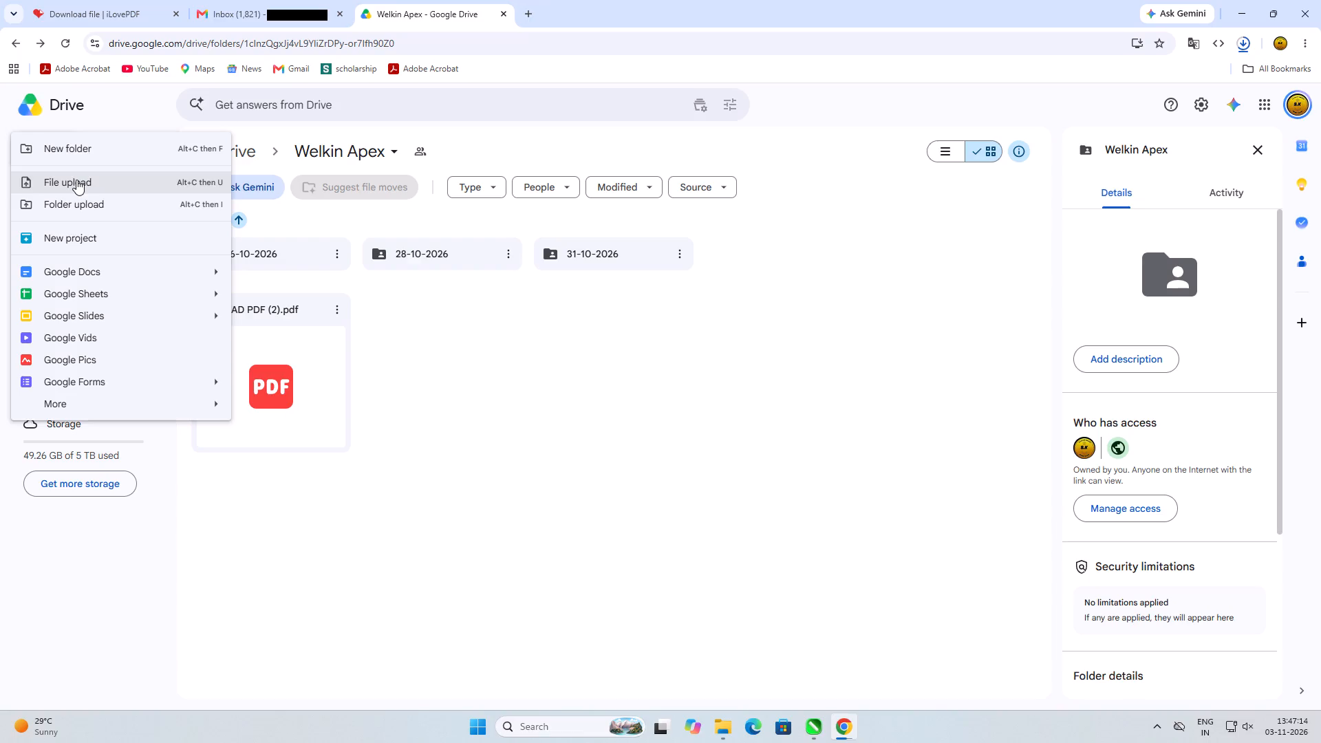
click(91, 142)
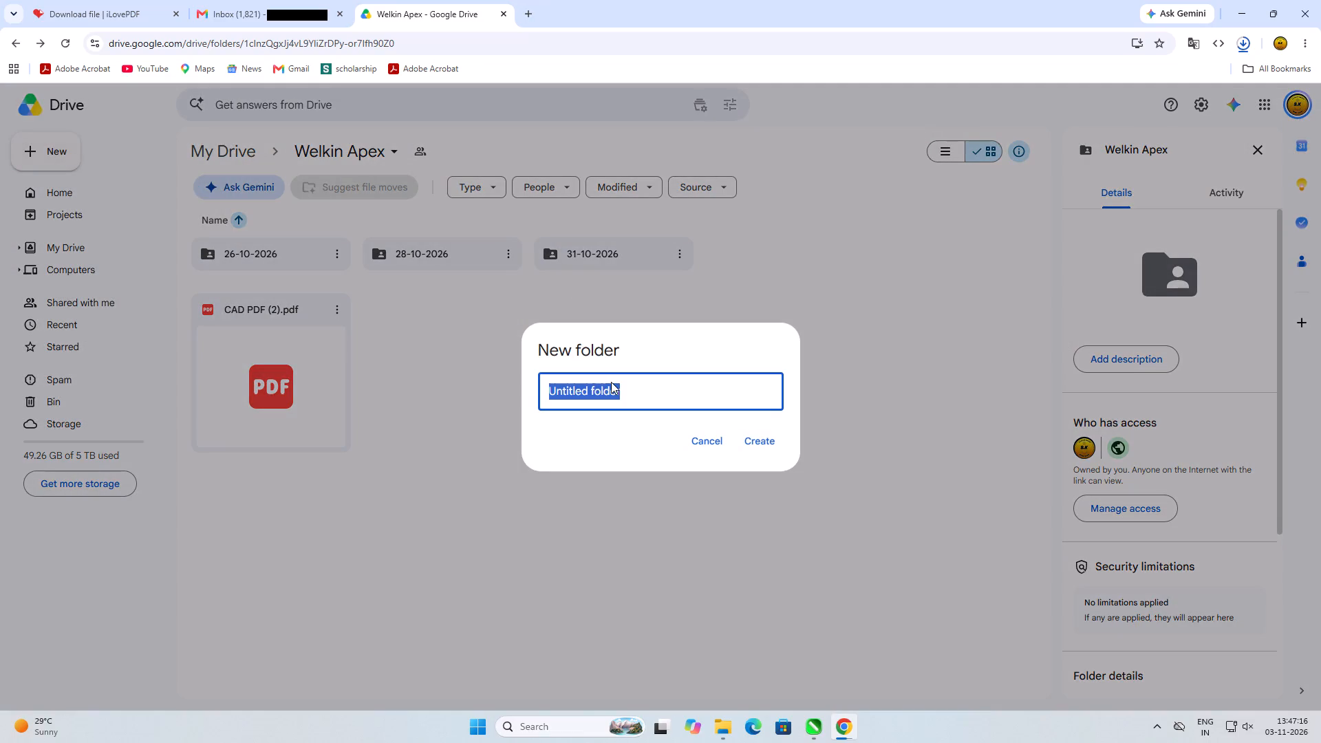
text(RD)
key(Return)
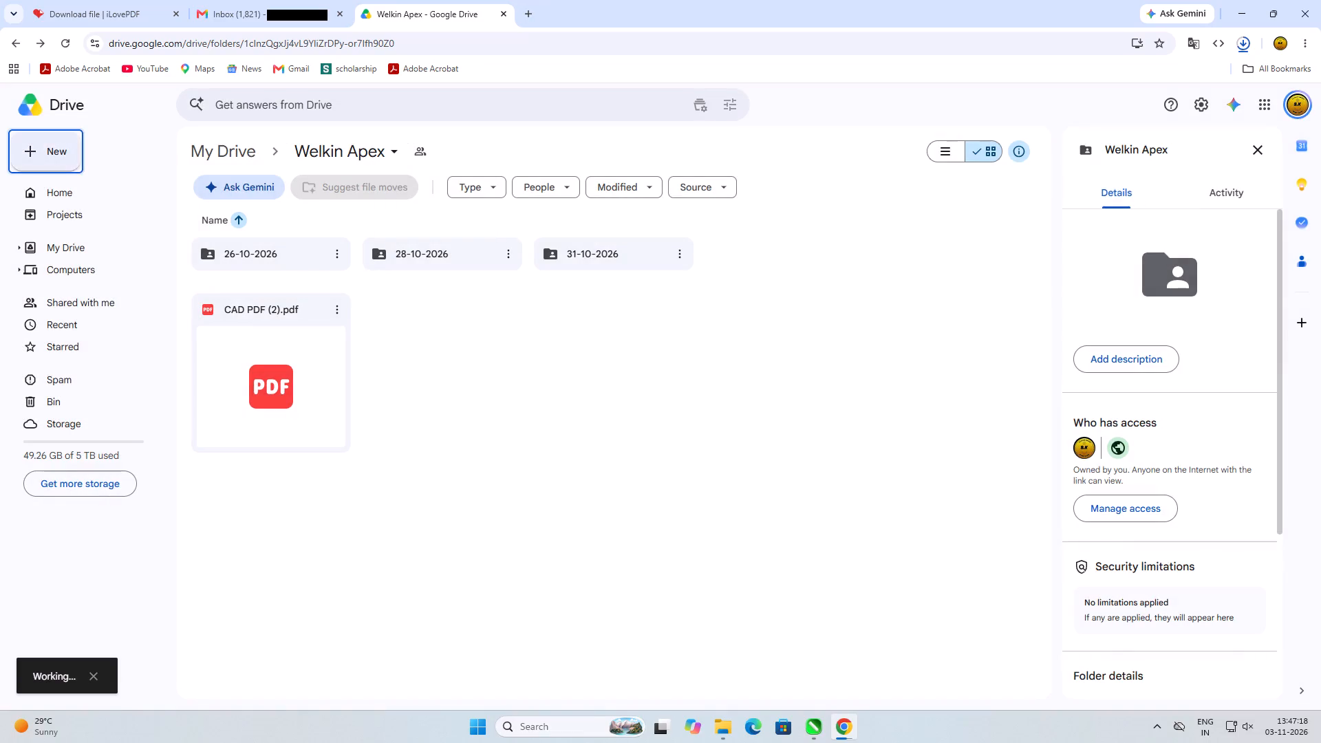
scroll(611, 382, up, 1)
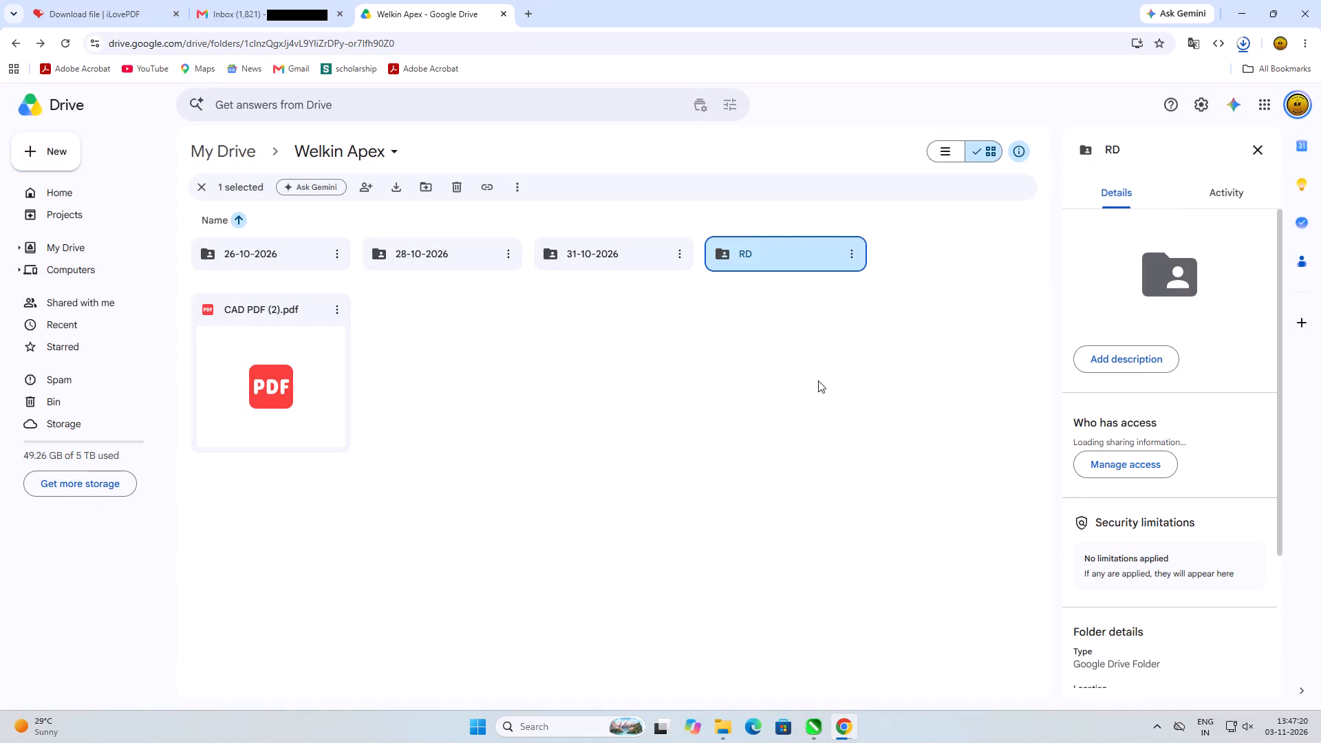
click(818, 380)
double_click(793, 256)
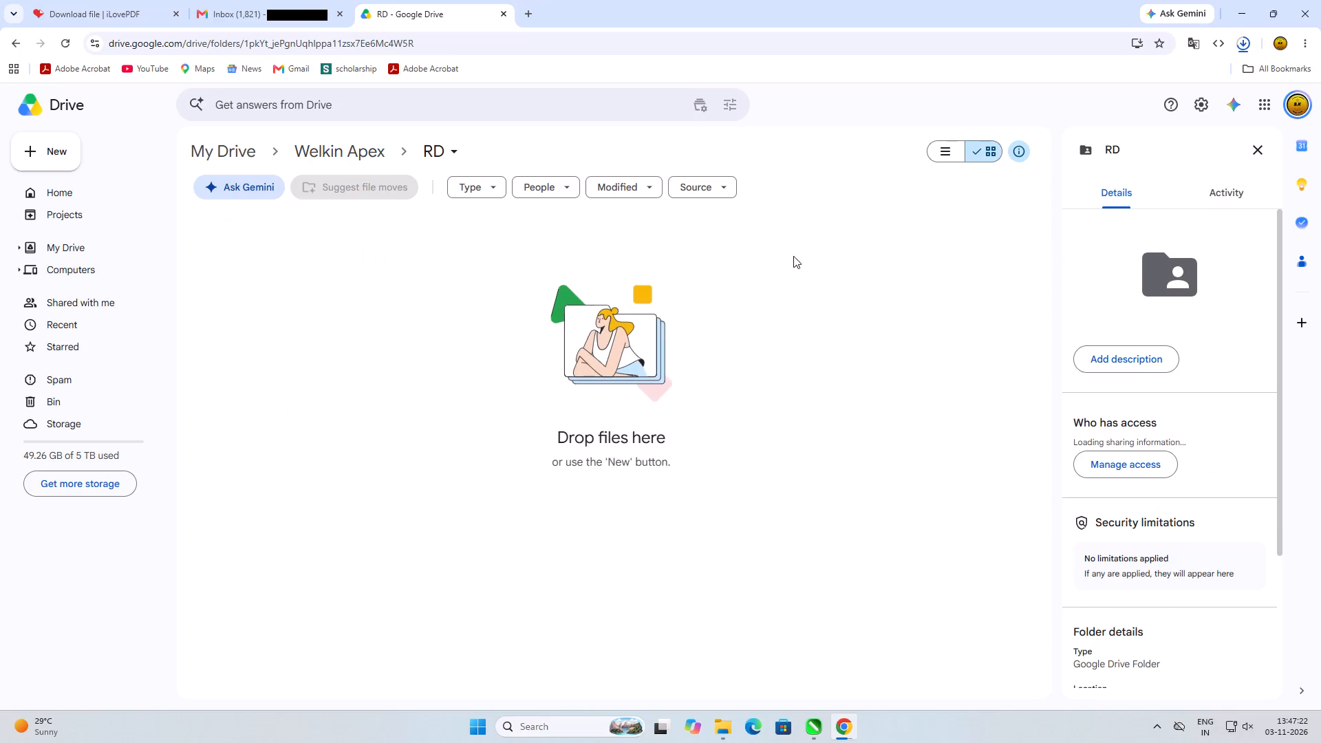
click(793, 275)
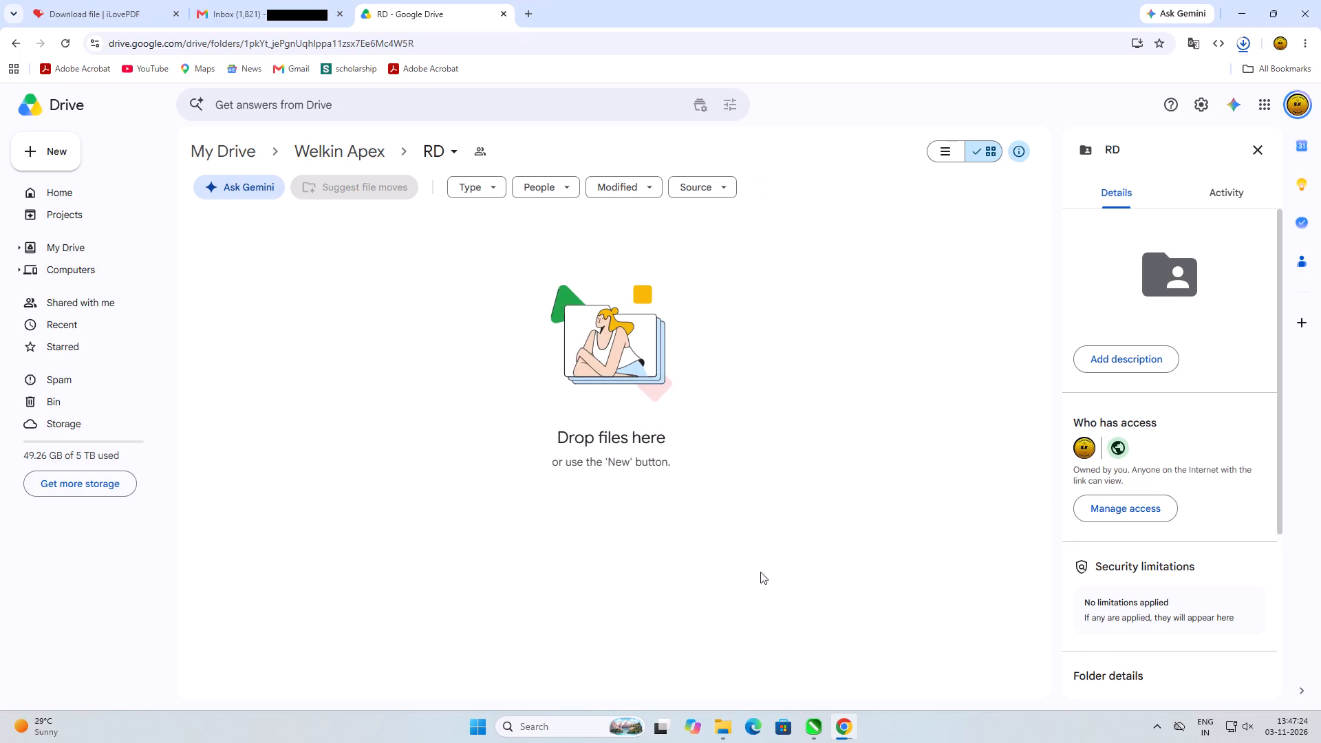
Look through the Downloads folder in File Explorer for the merged PDF, and return to Chrome to check the download.
click(722, 643)
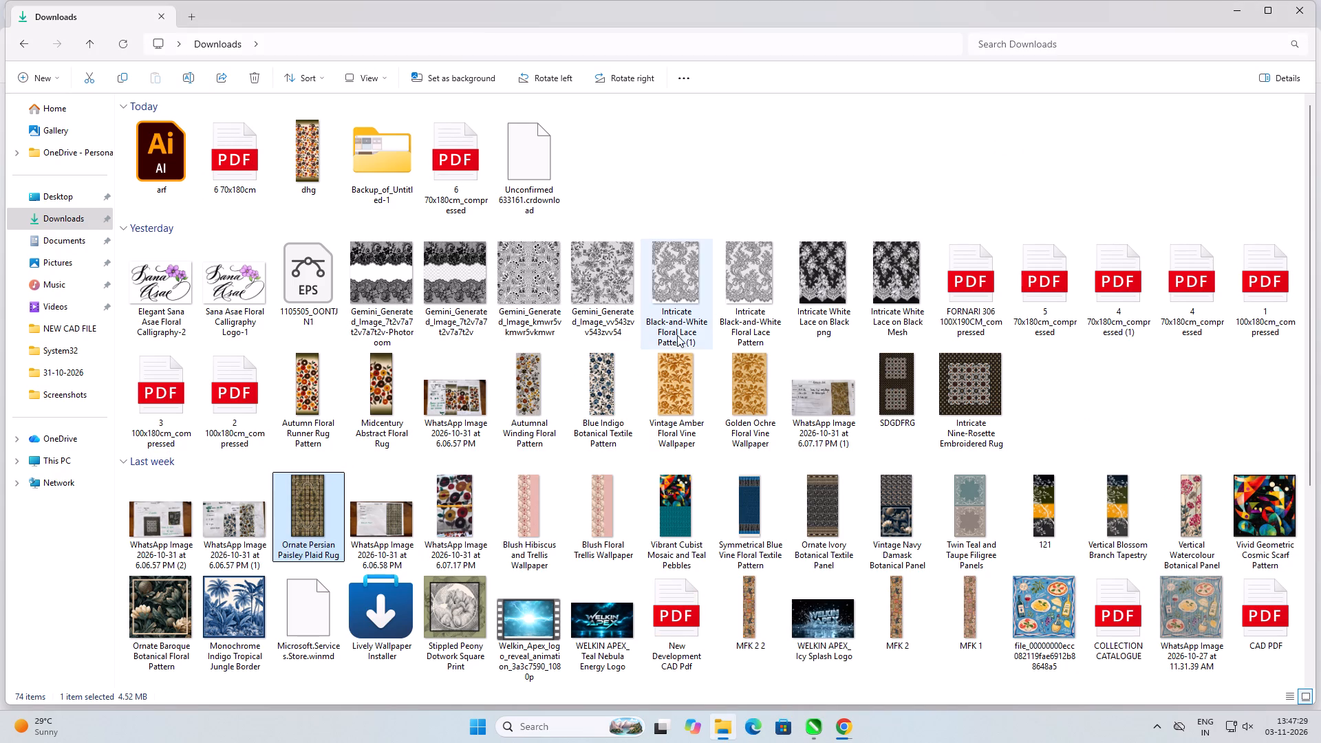
scroll(1063, 402, down, 5)
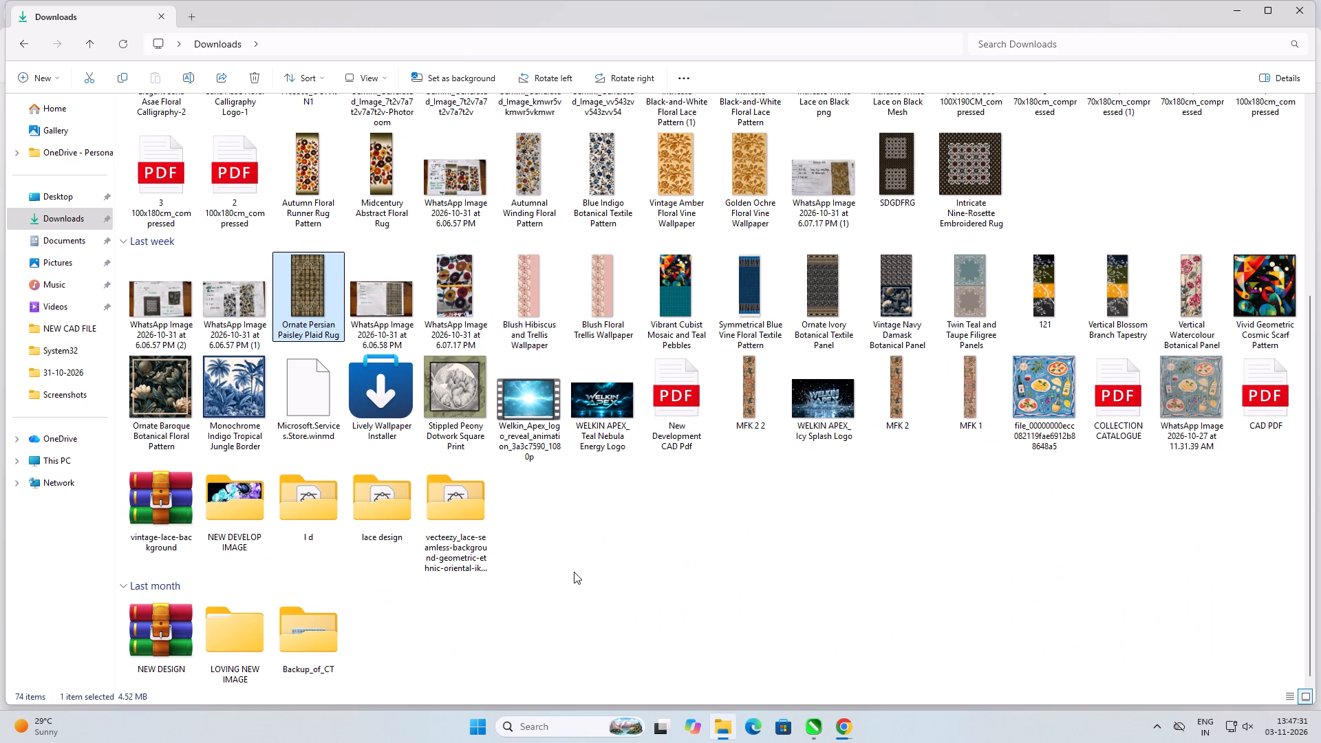
click(695, 539)
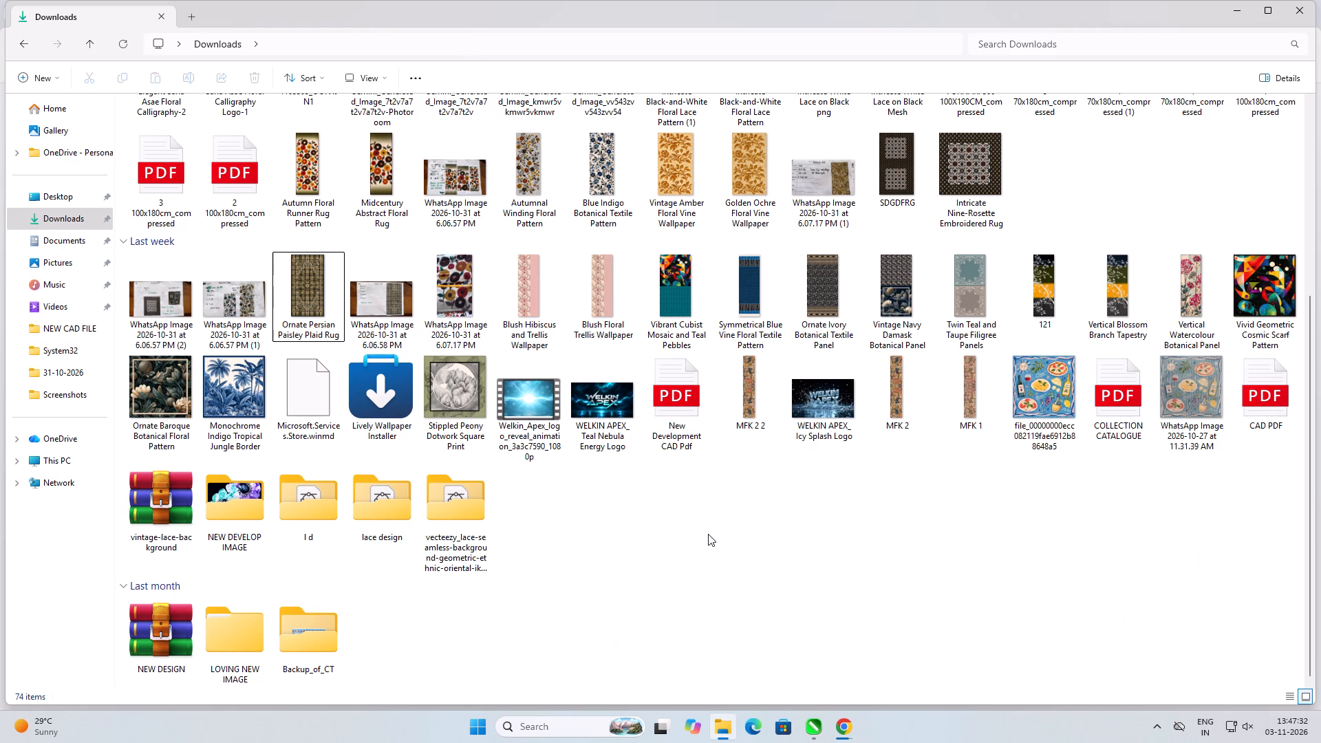
scroll(708, 534, up, 5)
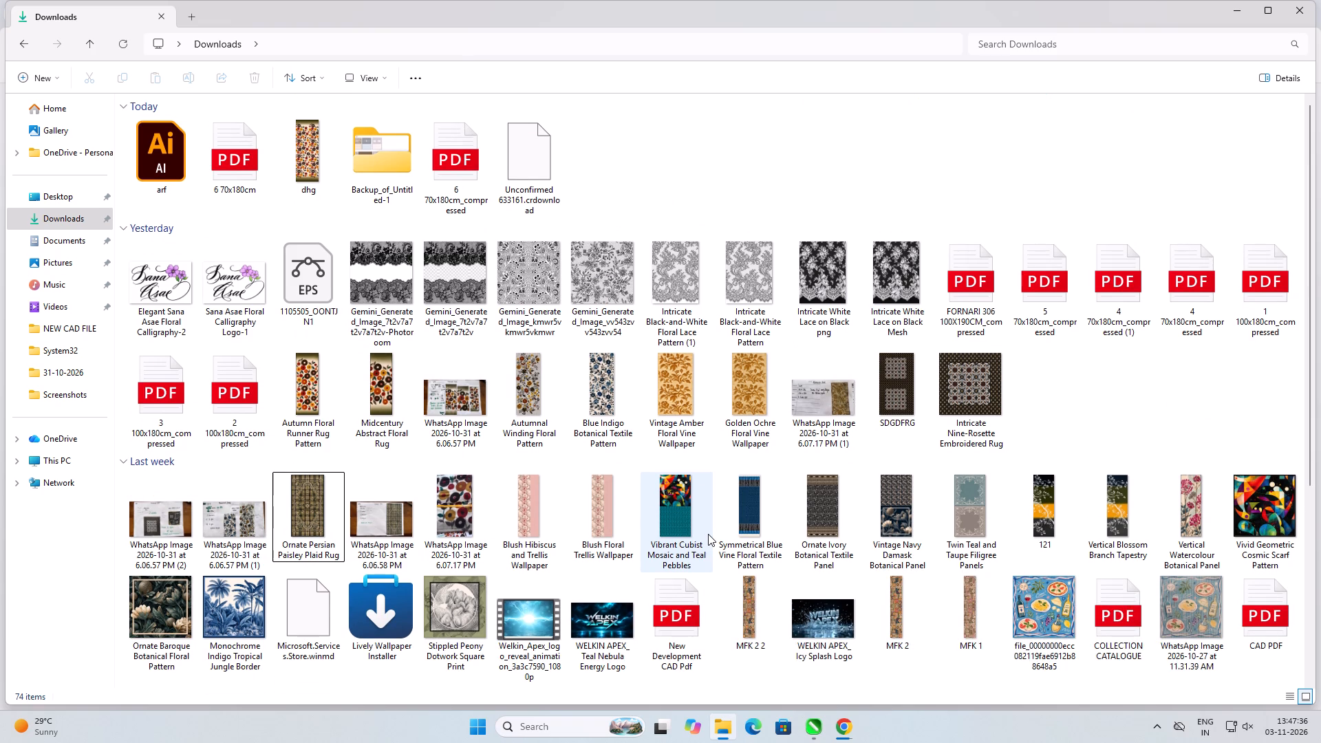
scroll(708, 534, up, 3)
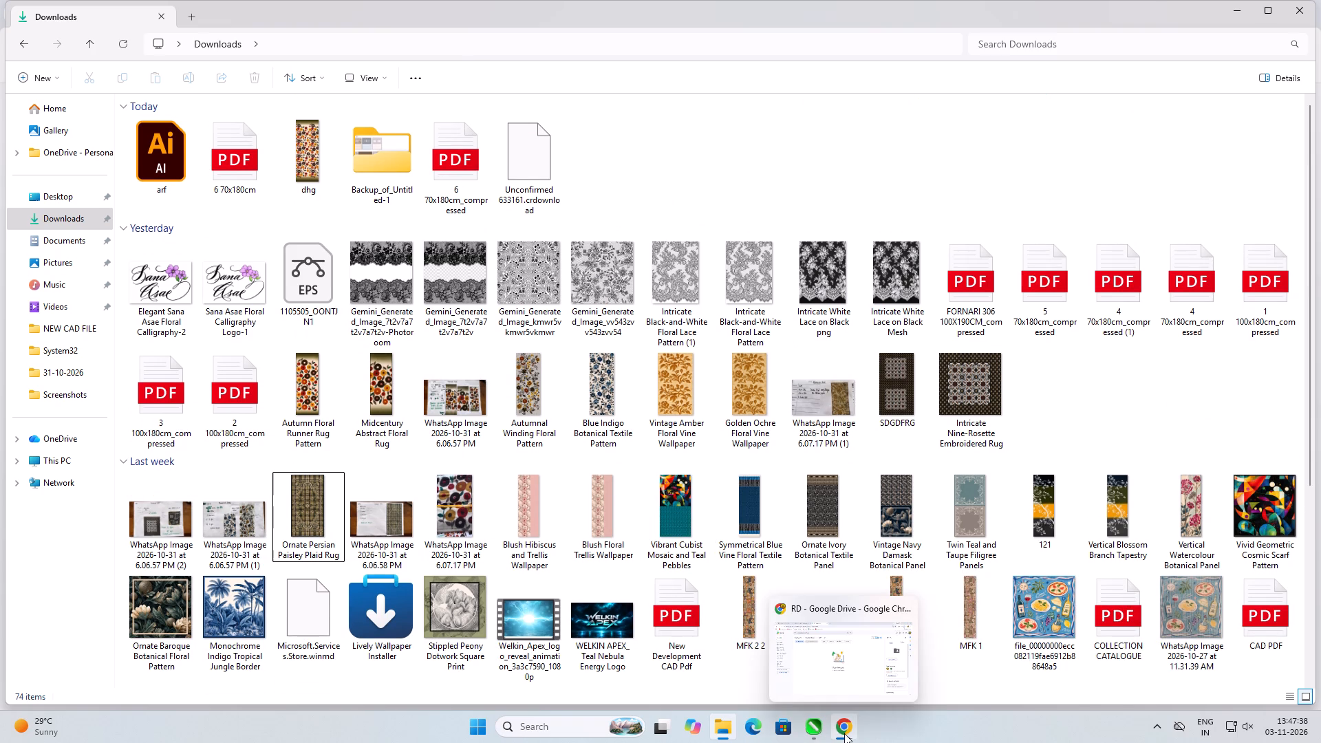
click(848, 685)
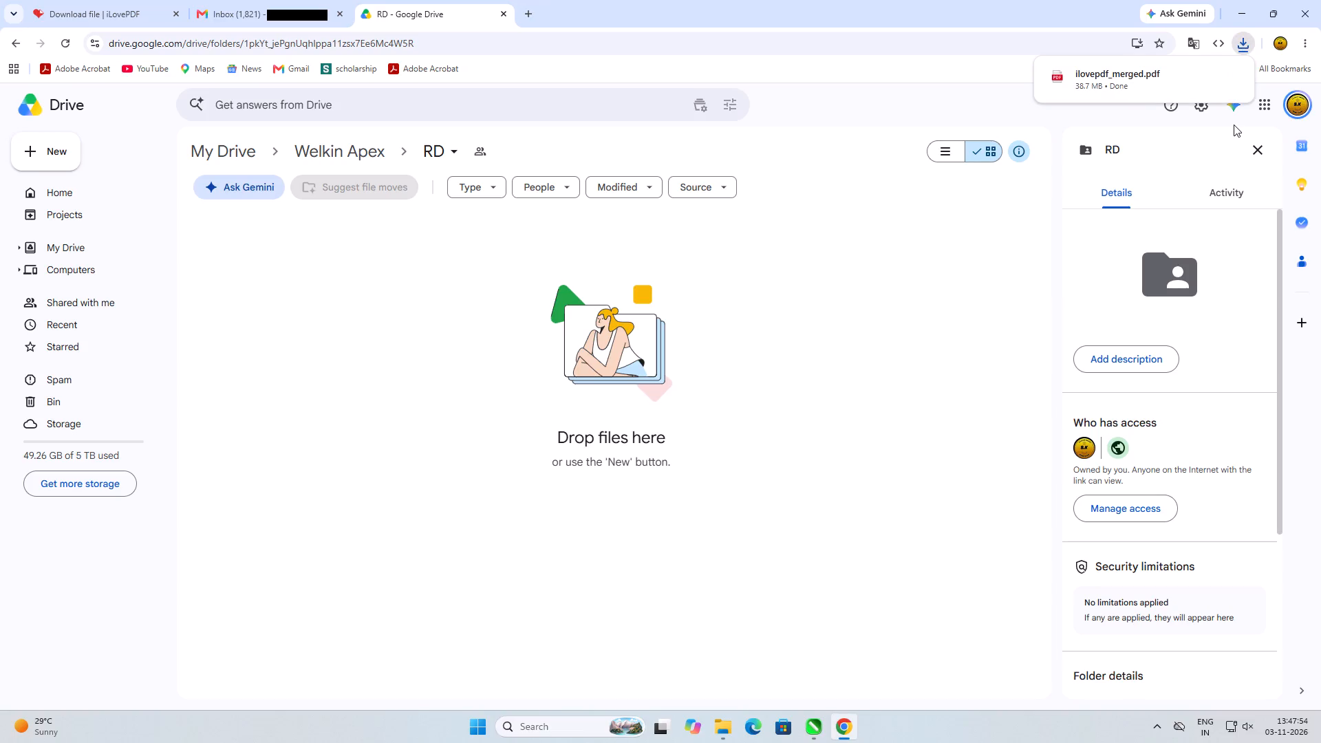
Switch to File Explorer and rename the downloaded ilovepdf_merged file as CAD PDF FILE.
click(721, 727)
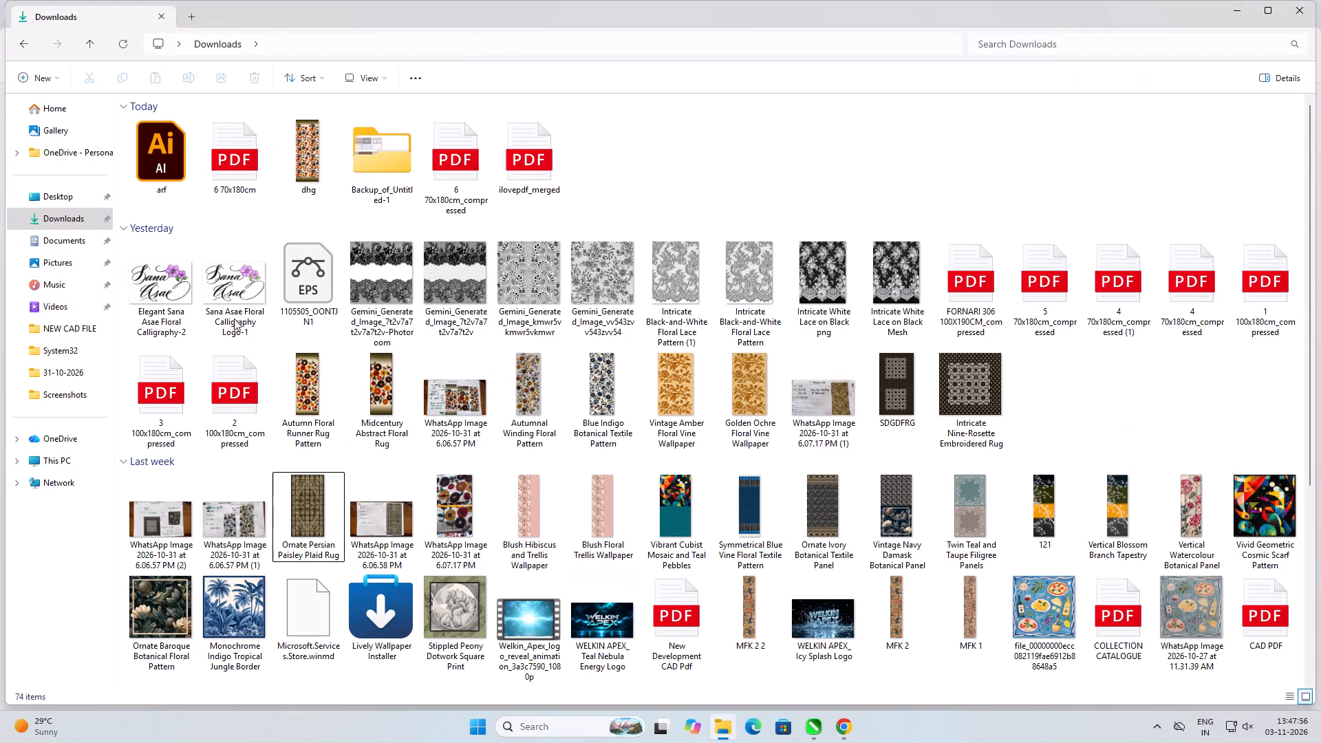
click(554, 195)
click(523, 192)
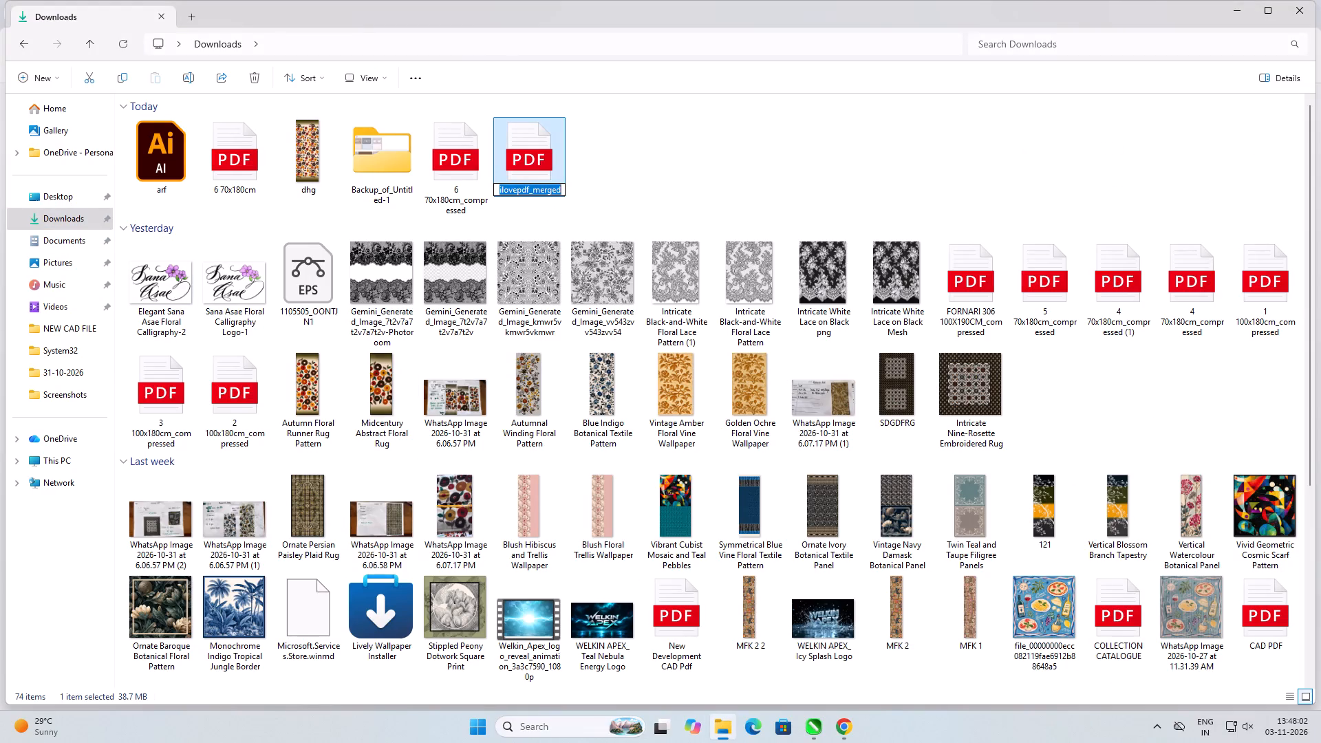
text(CAD)
key(space)
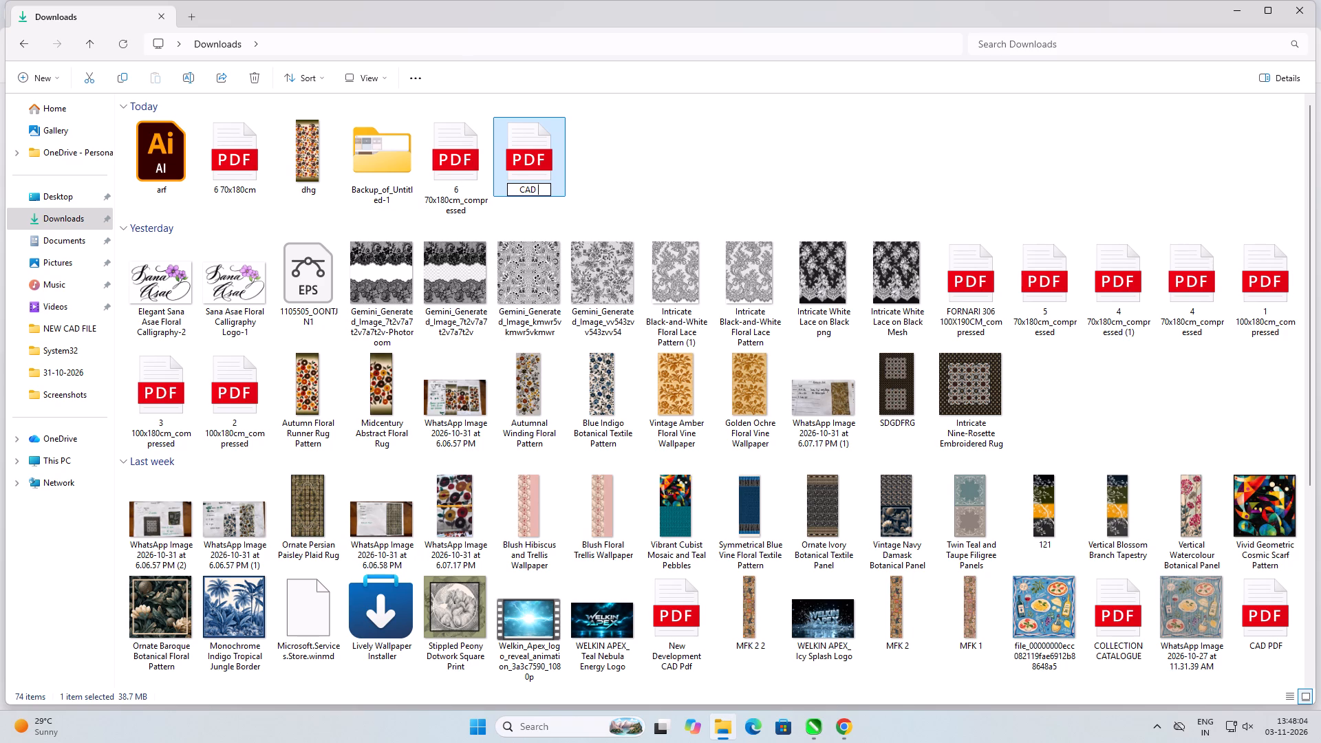
text(PDF)
key(space)
text(FILE)
key(space)
scroll(523, 192, up, 1)
click(601, 149)
click(543, 171)
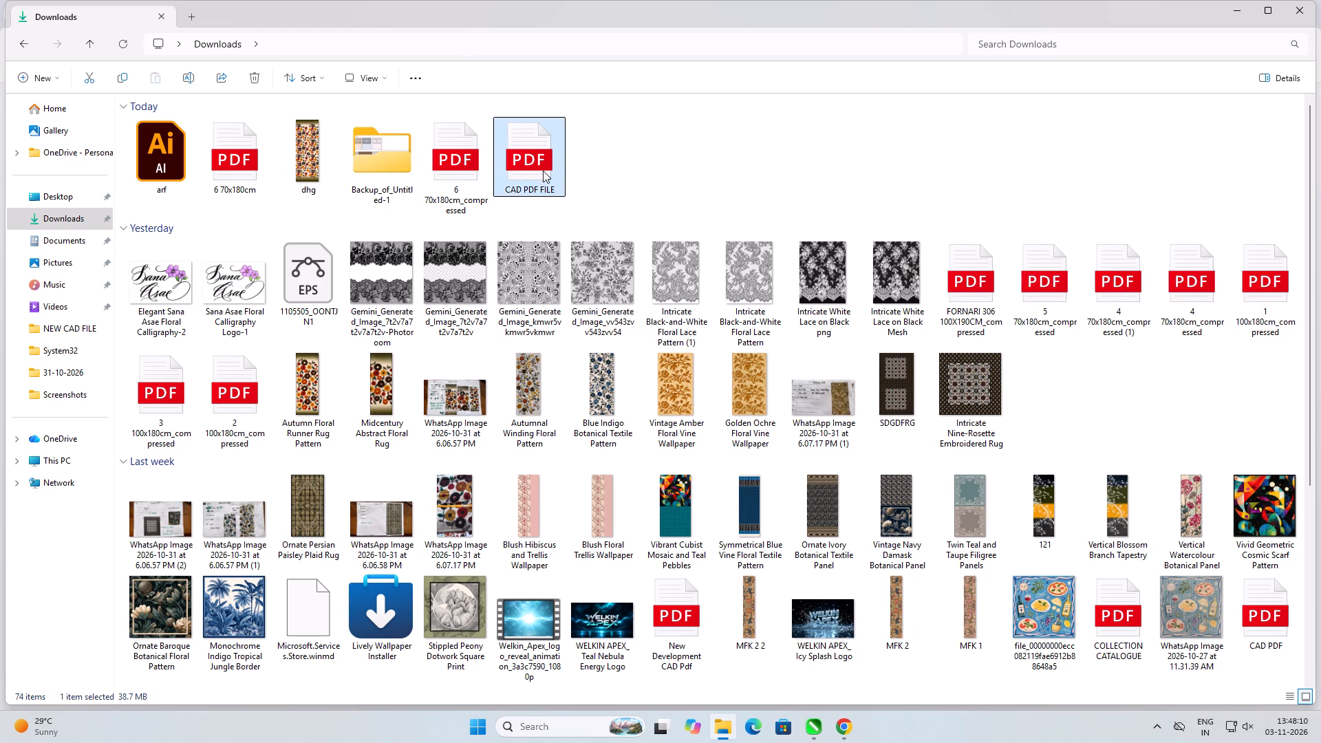
Switch to Chrome and upload CAD PDF FILE from Downloads to the RD folder in Google Drive.
click(850, 730)
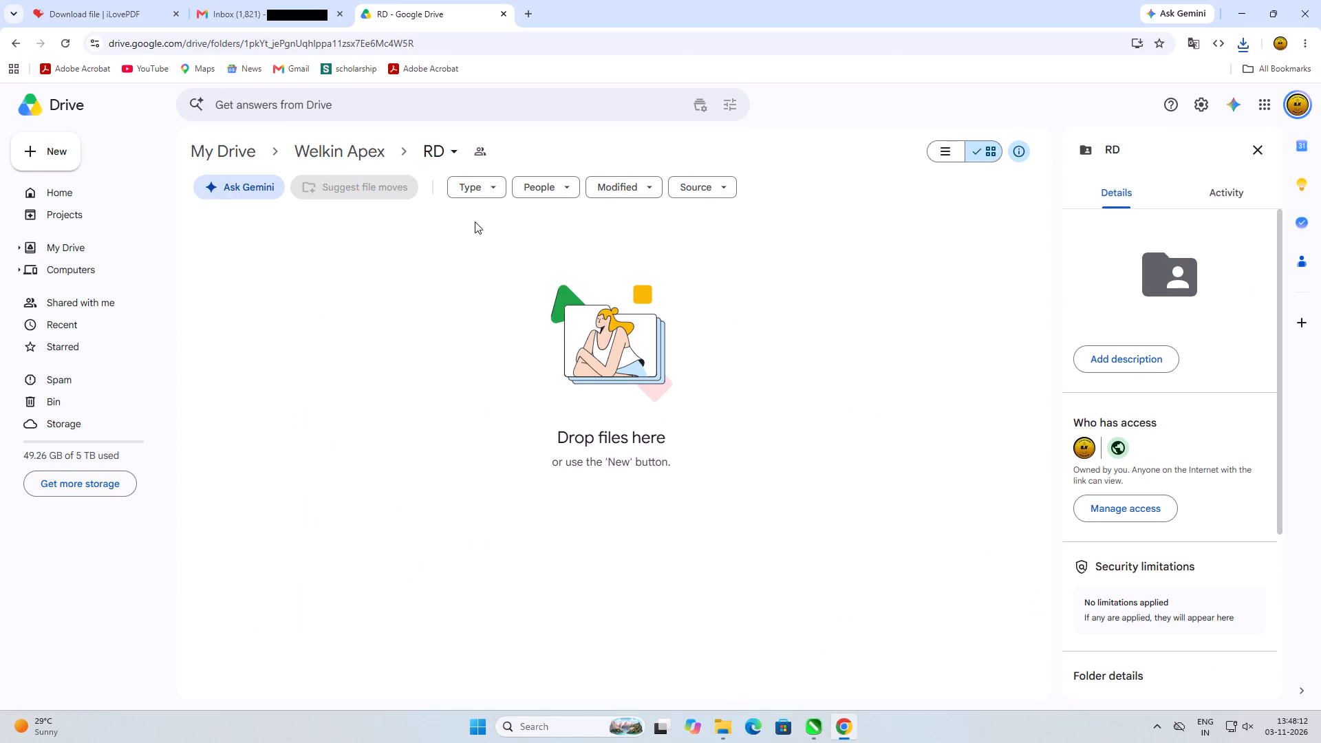
click(50, 147)
click(73, 188)
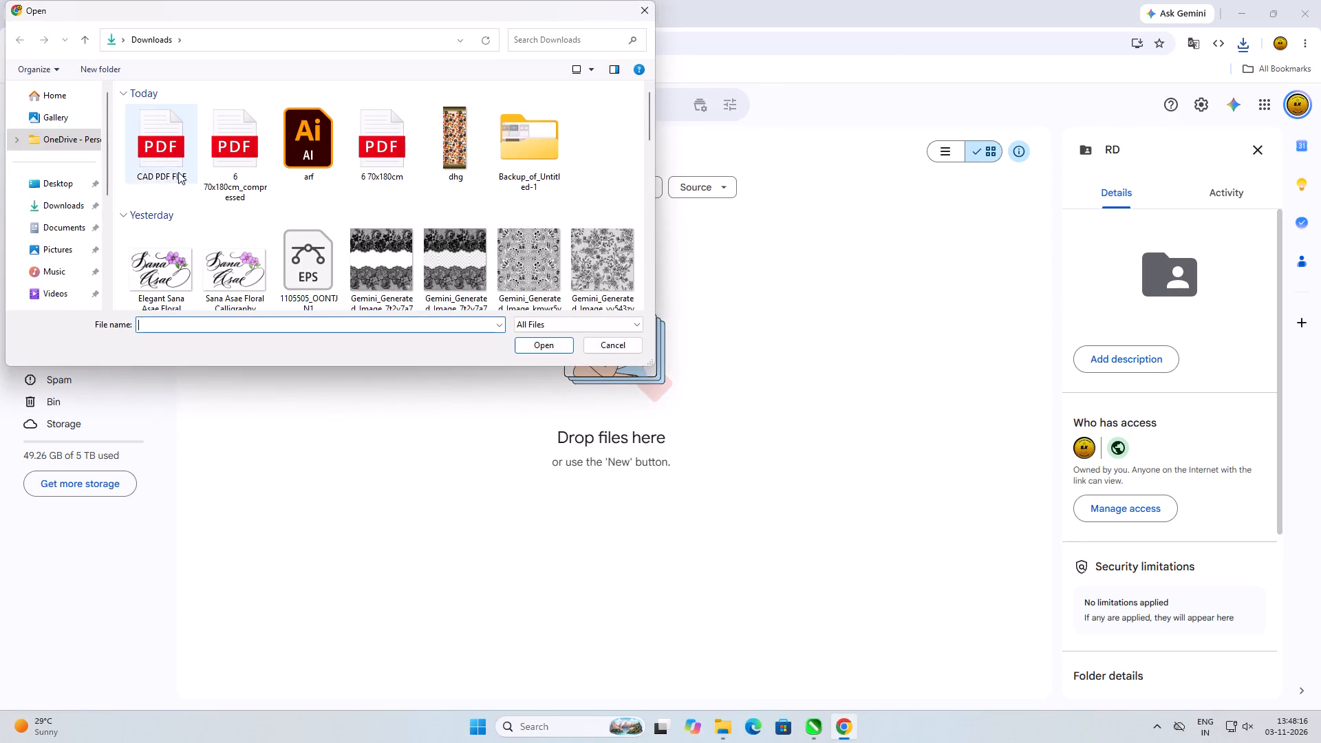
click(167, 163)
click(552, 352)
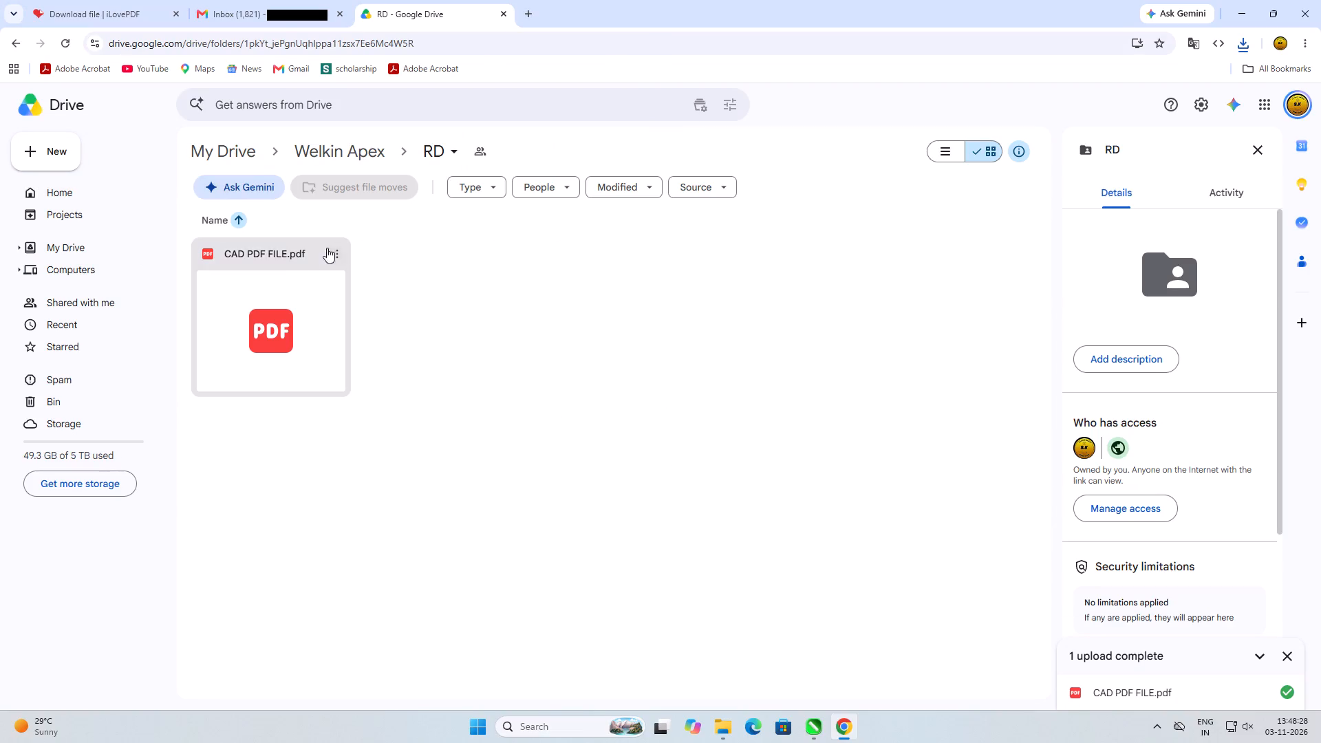
Copy the share link of CAD PDF FILE.pdf in the RD folder.
click(330, 257)
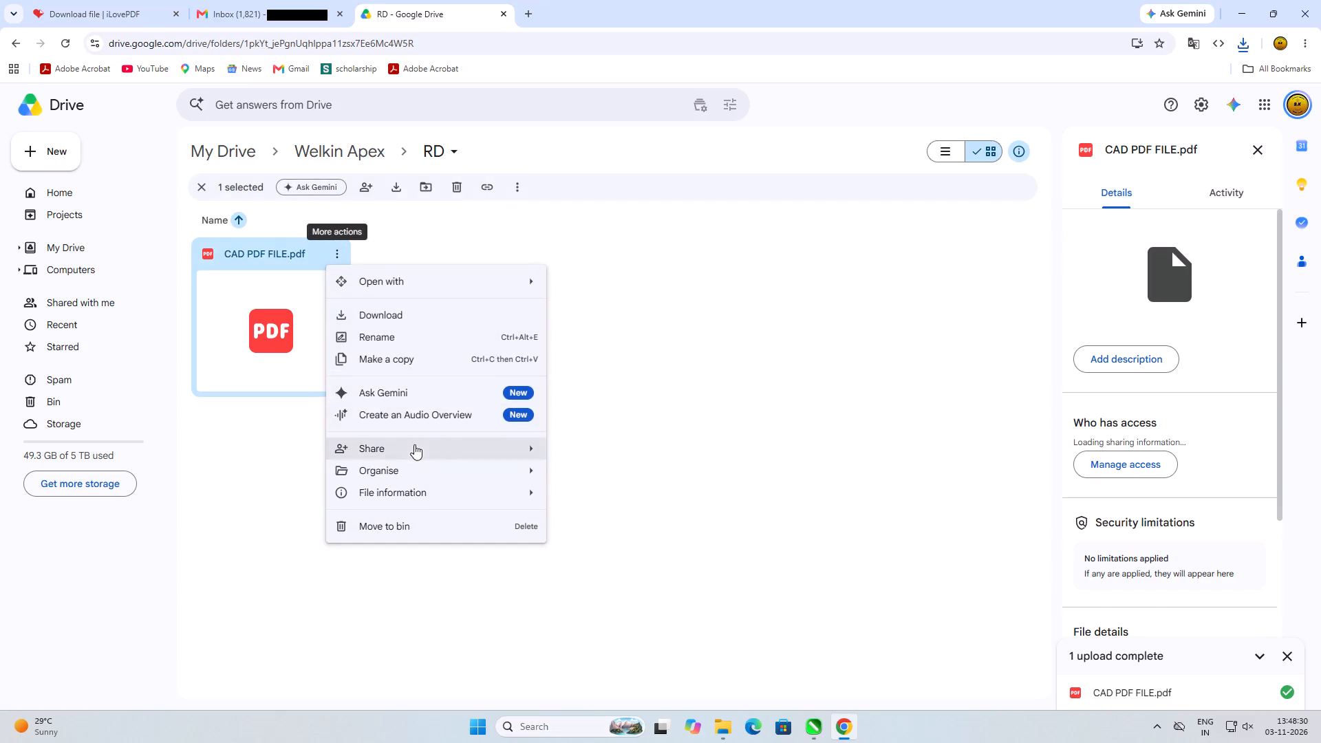
click(605, 475)
click(547, 409)
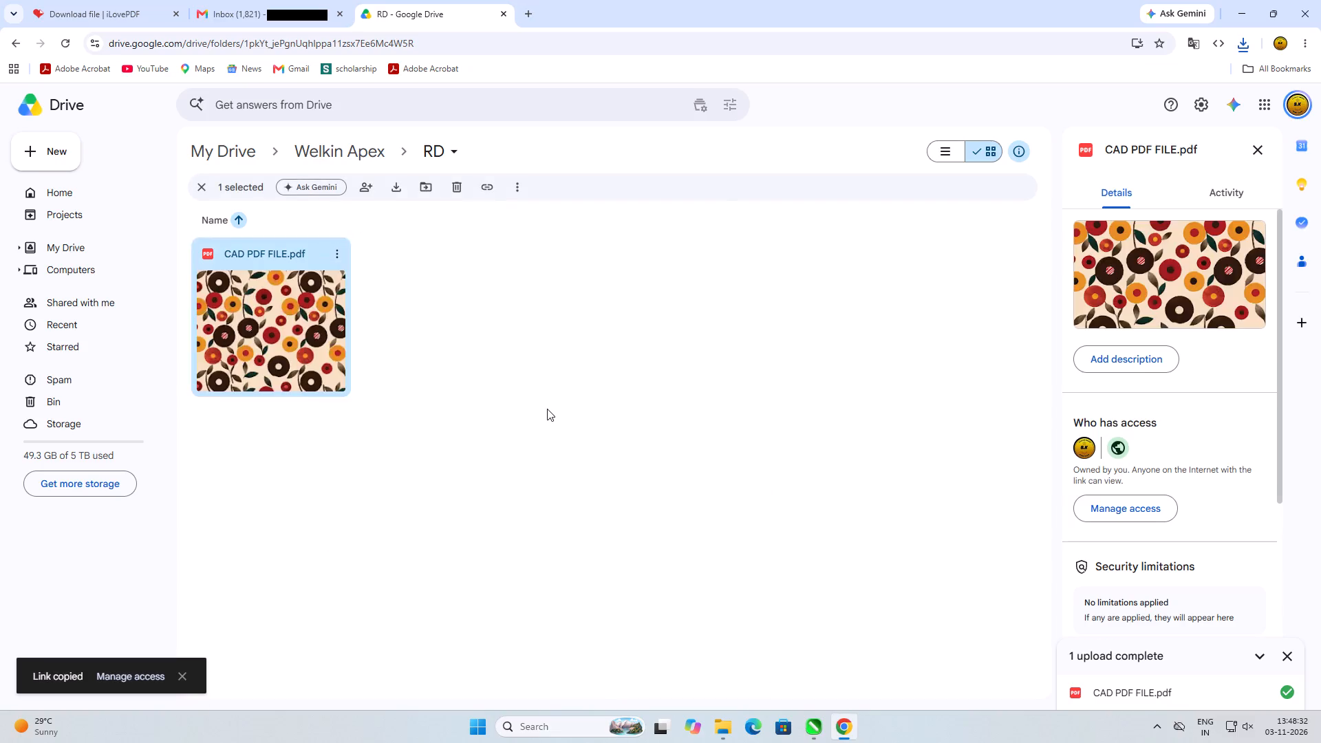
Open the preview of CAD PDF FILE.pdf and examine the first rug design, including its gradient ends.
click(339, 343)
double_click(339, 343)
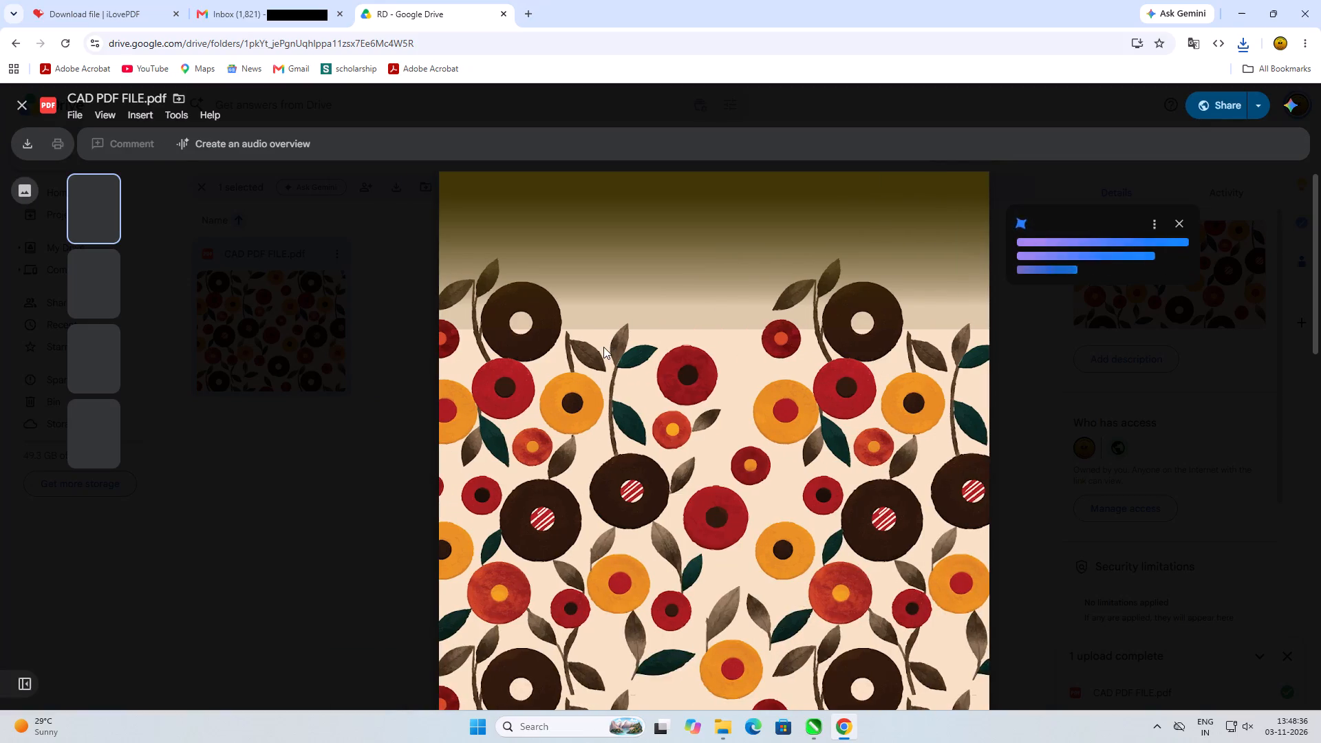
scroll(725, 316, up, 5)
scroll(725, 316, down, 14)
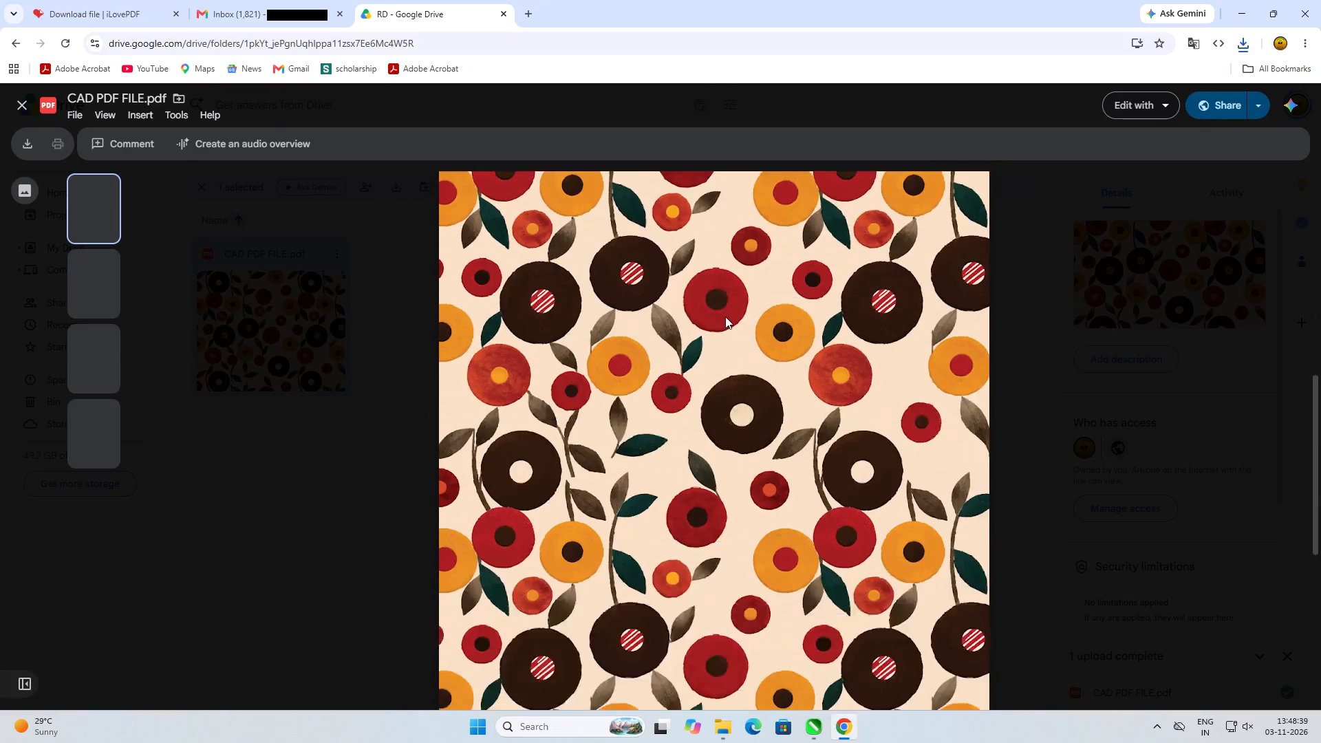
scroll(725, 316, down, 8)
scroll(725, 316, up, 6)
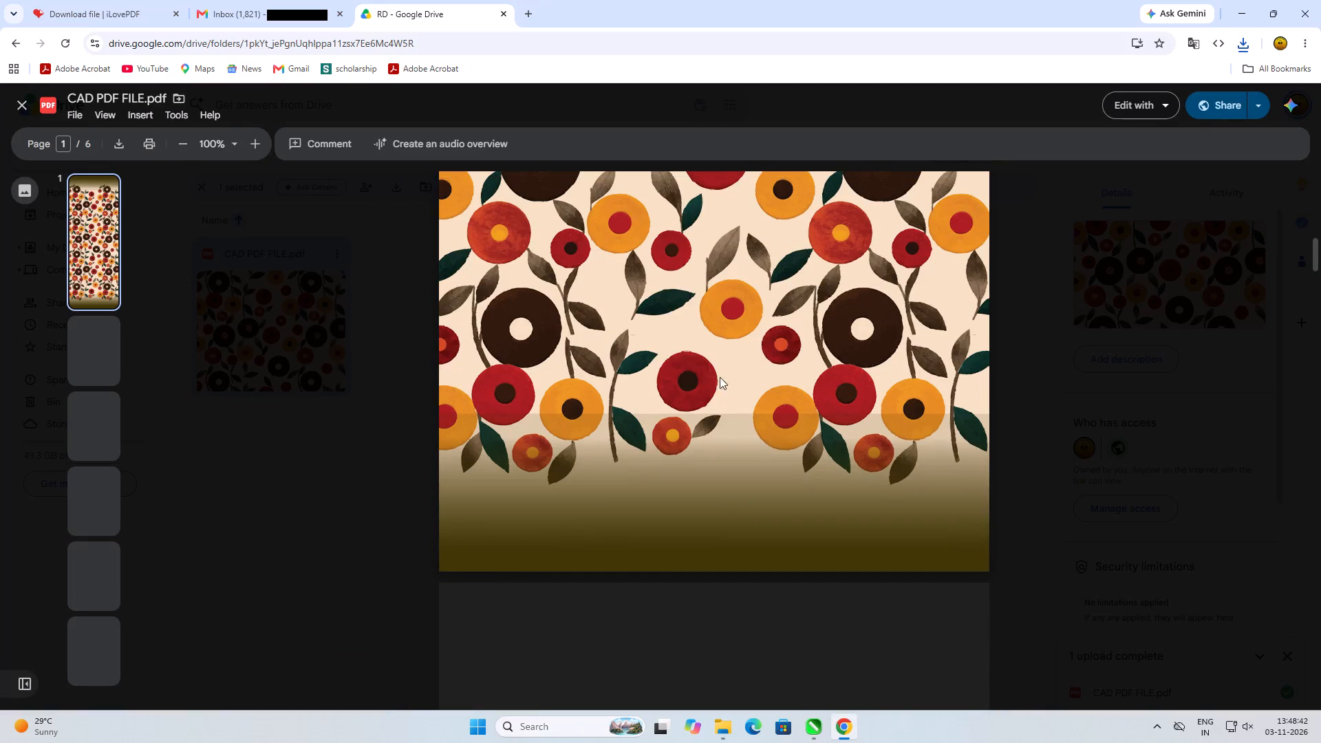
Switch to CorelDRAW and shorten the fountain transparency of the dark brown rectangle at the rug's bottom edge by lowering its fully transparent end slightly.
click(824, 729)
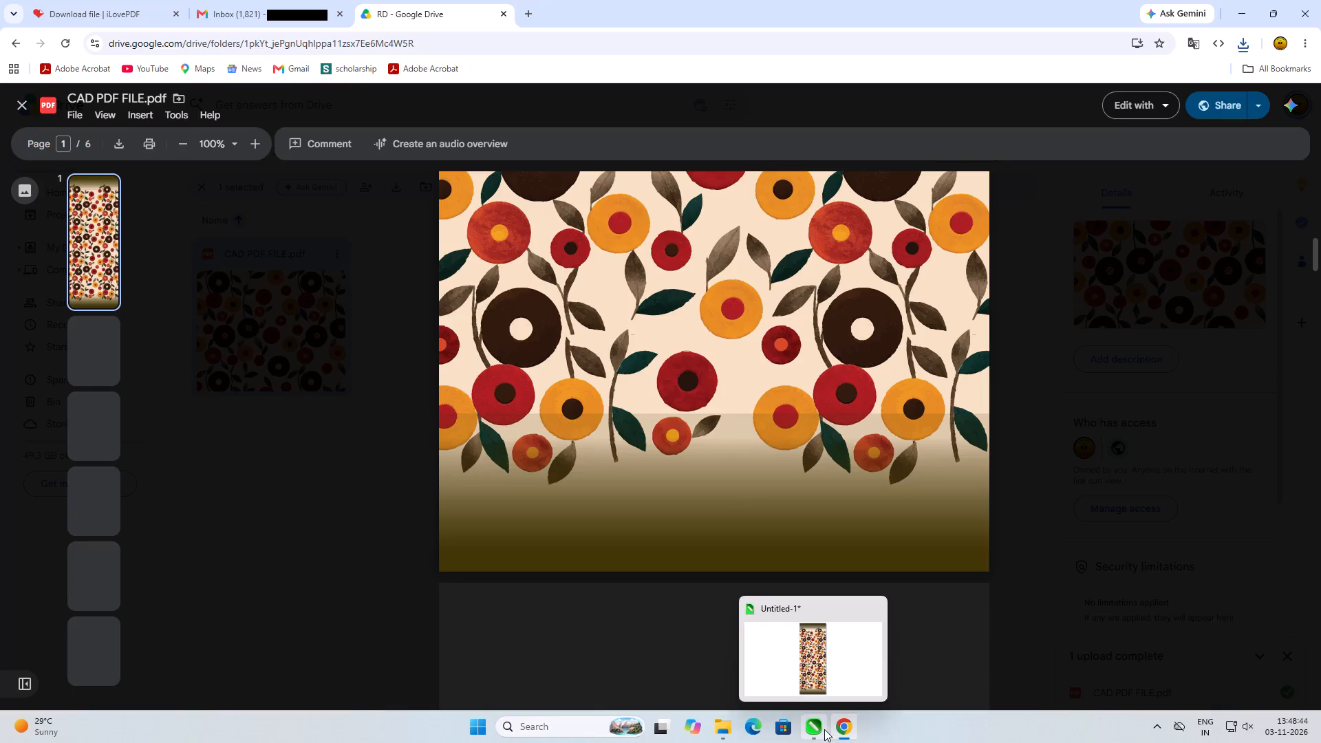
scroll(496, 502, up, 10)
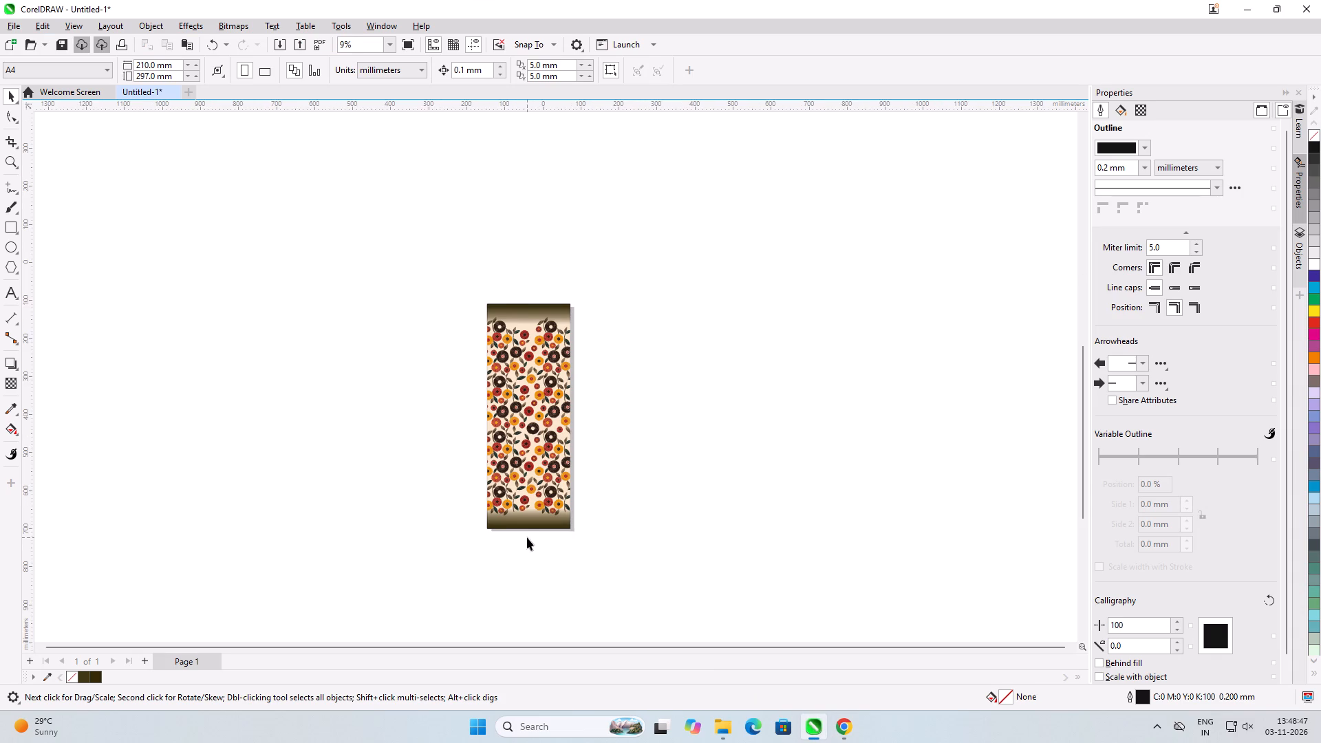
scroll(527, 537, up, 7)
click(652, 535)
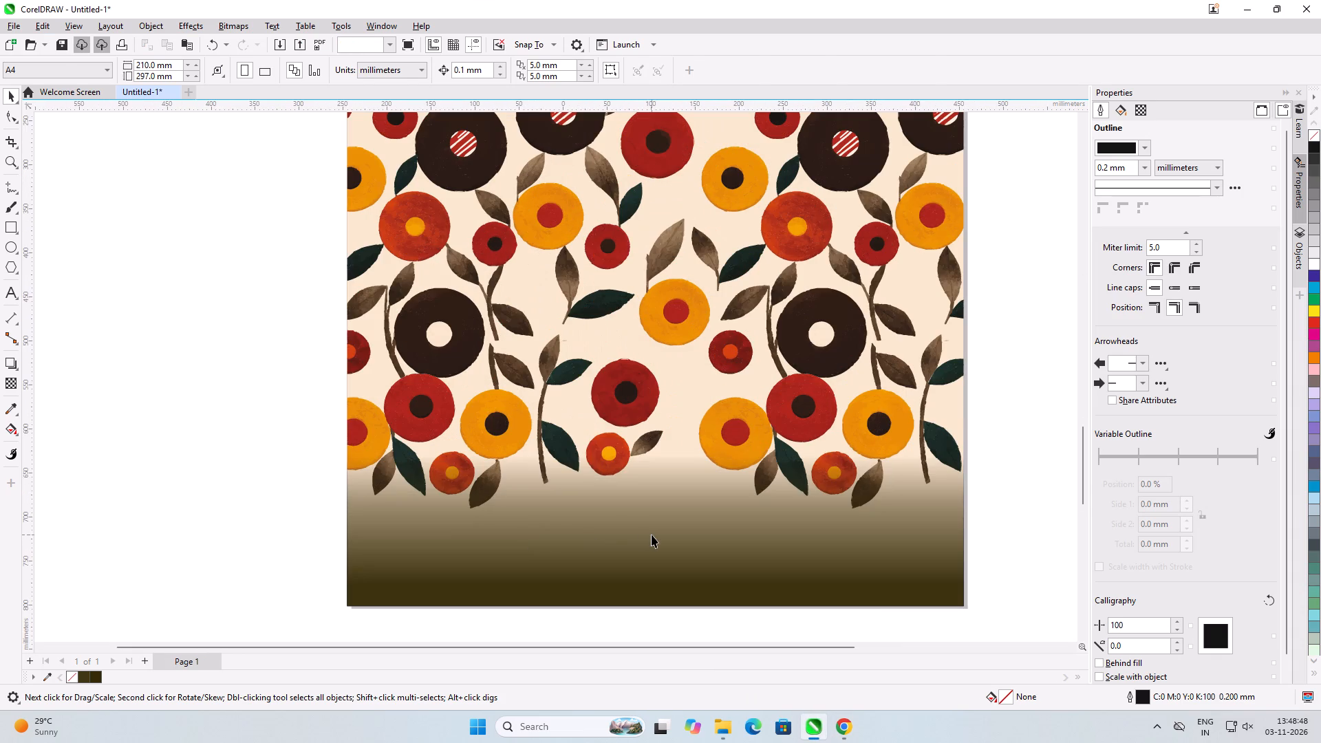
scroll(654, 546, up, 6)
scroll(712, 453, down, 2)
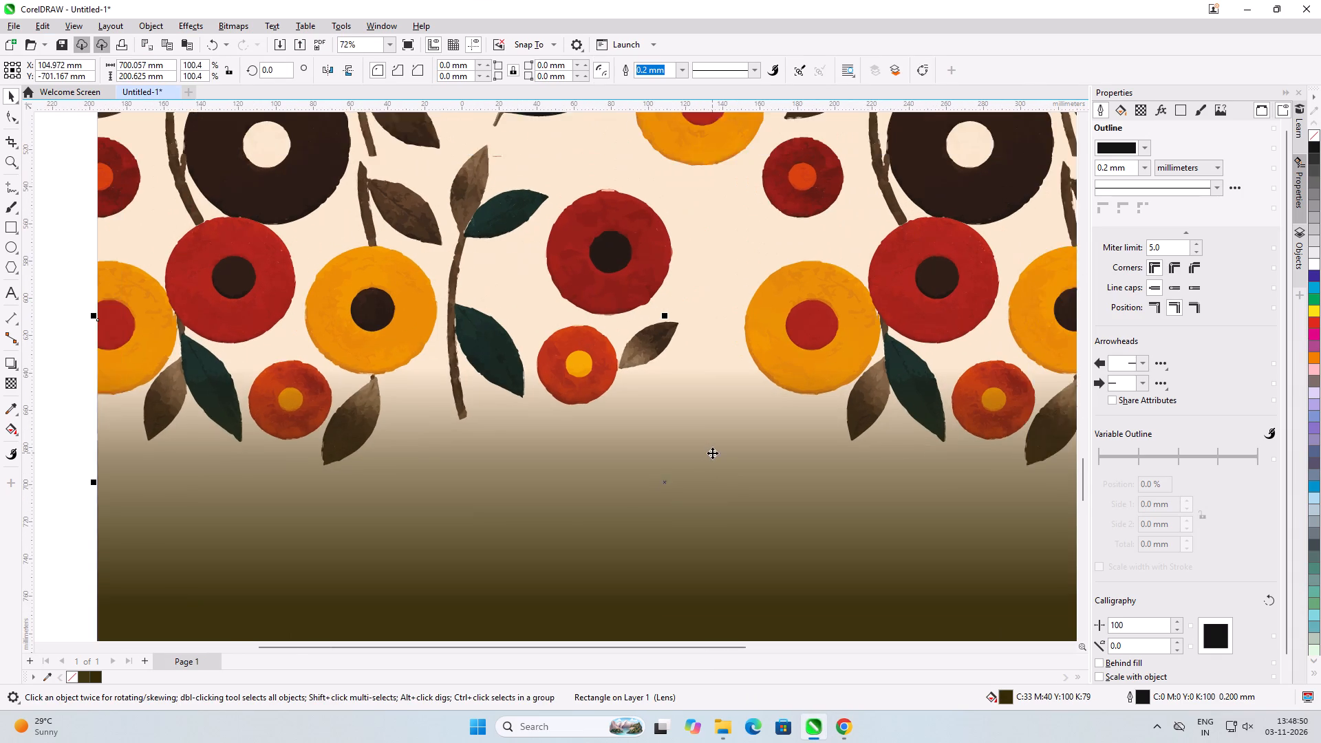
click(12, 387)
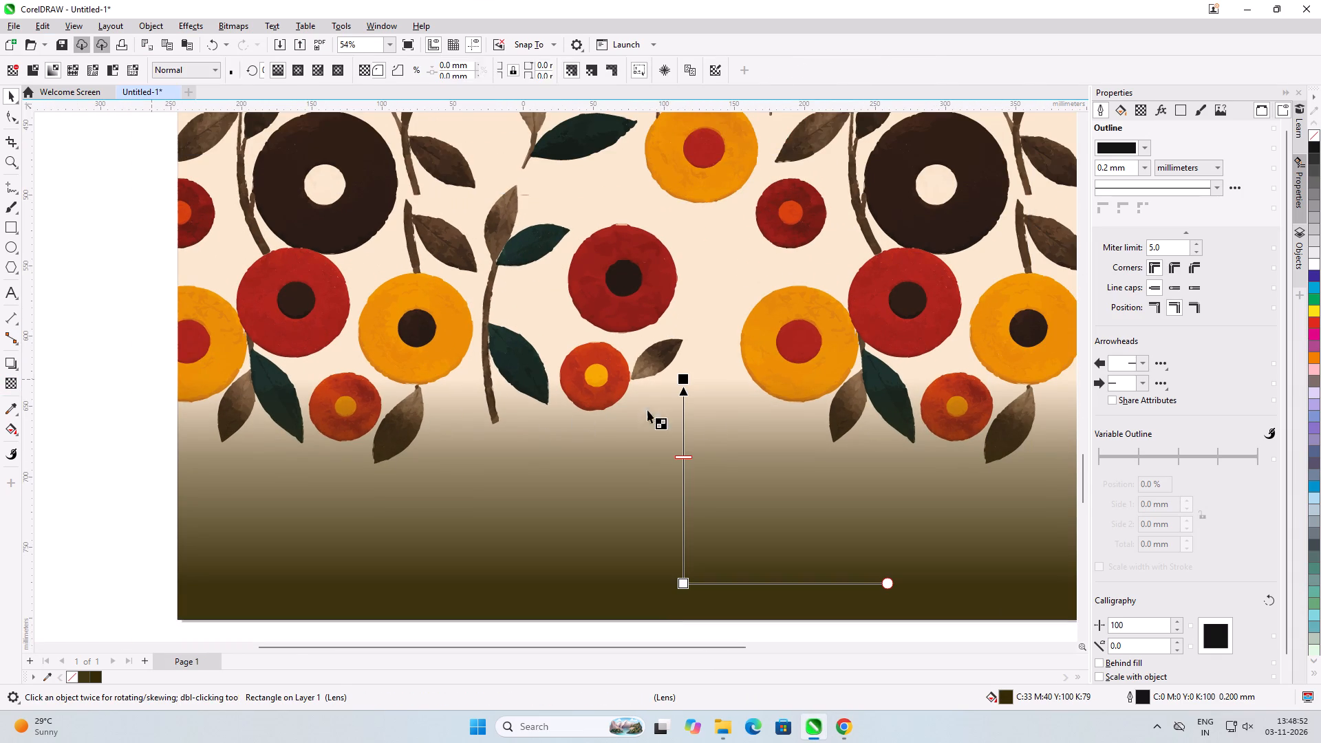
drag(681, 380, 680, 402)
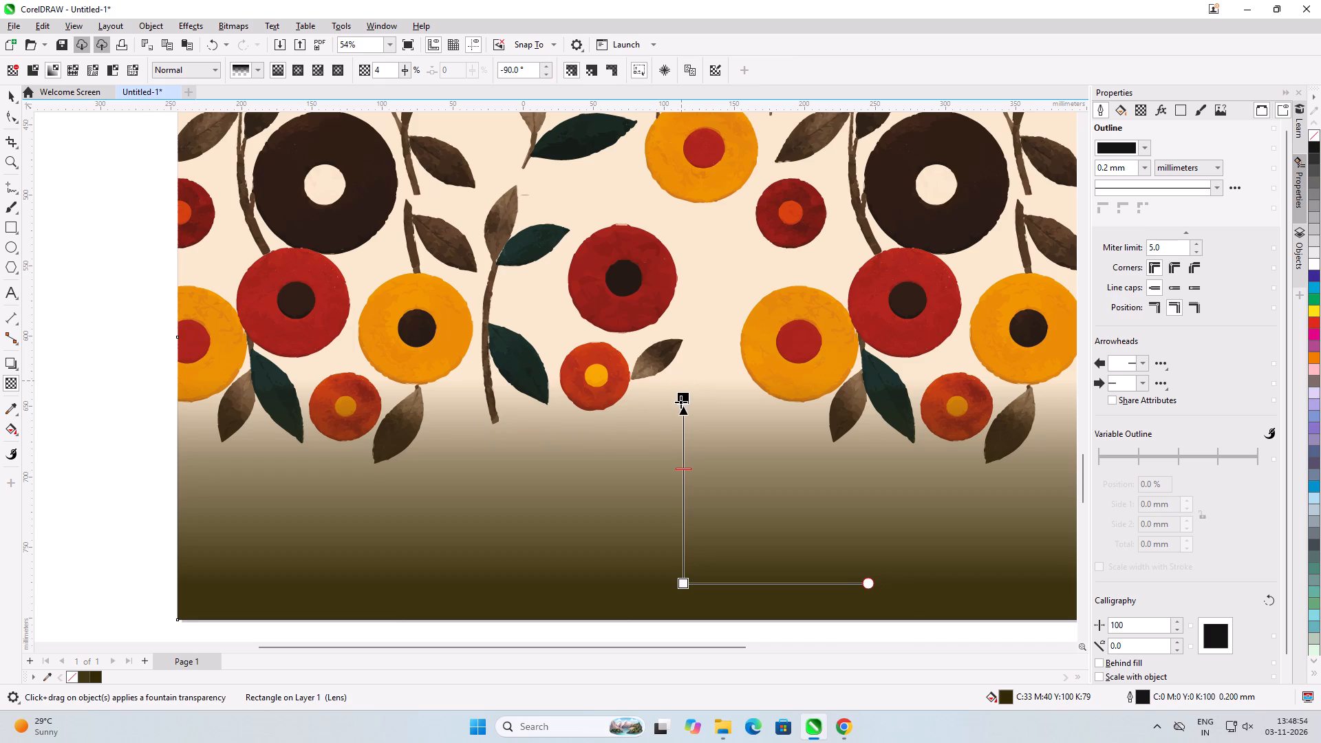
drag(680, 402, 680, 412)
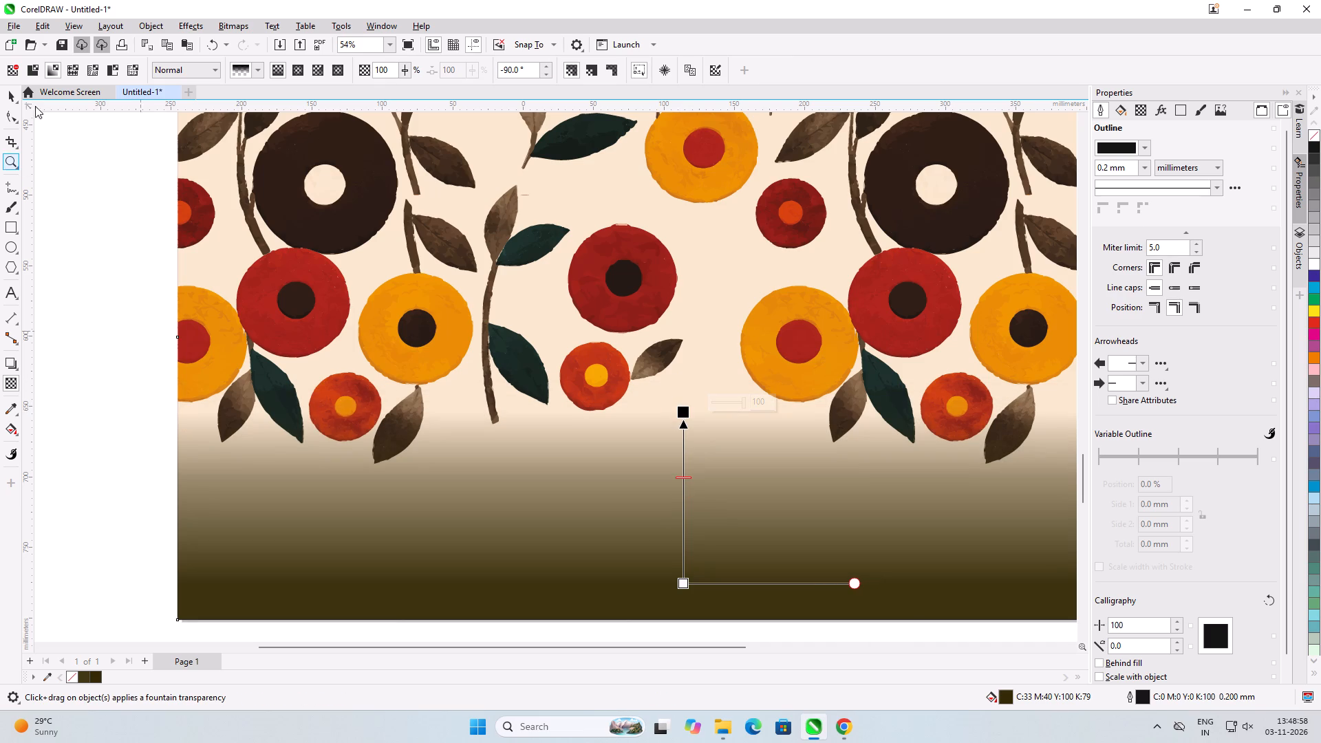
click(8, 94)
alt+scroll(573, 533, down, 6)
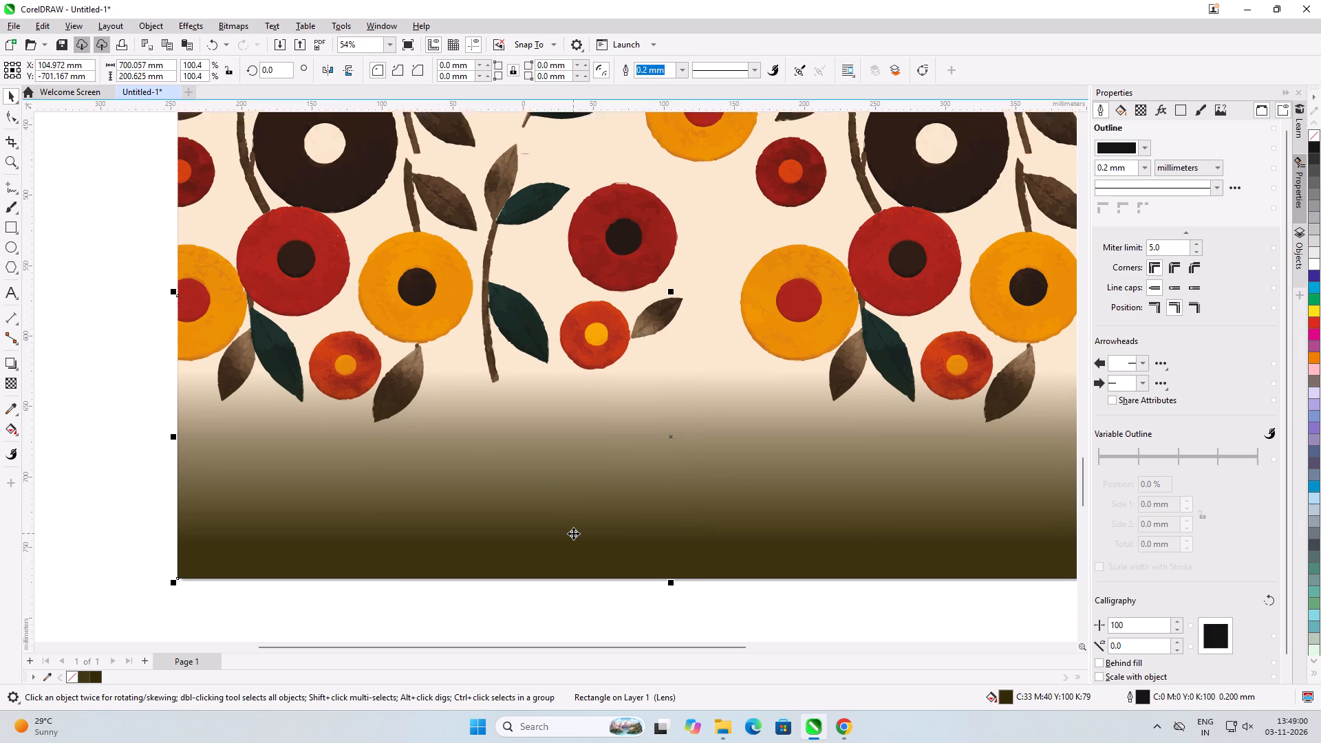
Shorten the fountain transparency of the dark brown rectangle at the rug's top edge by raising its fully transparent end slightly.
scroll(573, 533, down, 10)
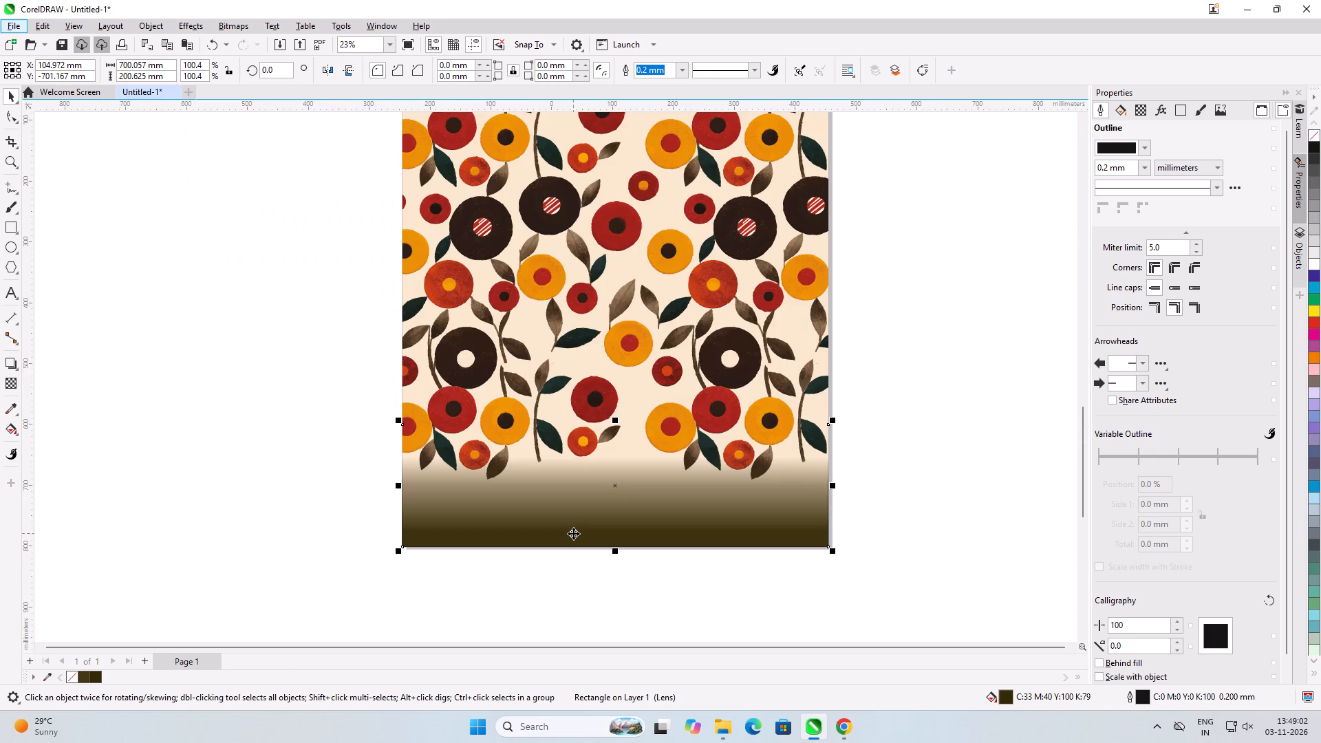
scroll(573, 533, down, 3)
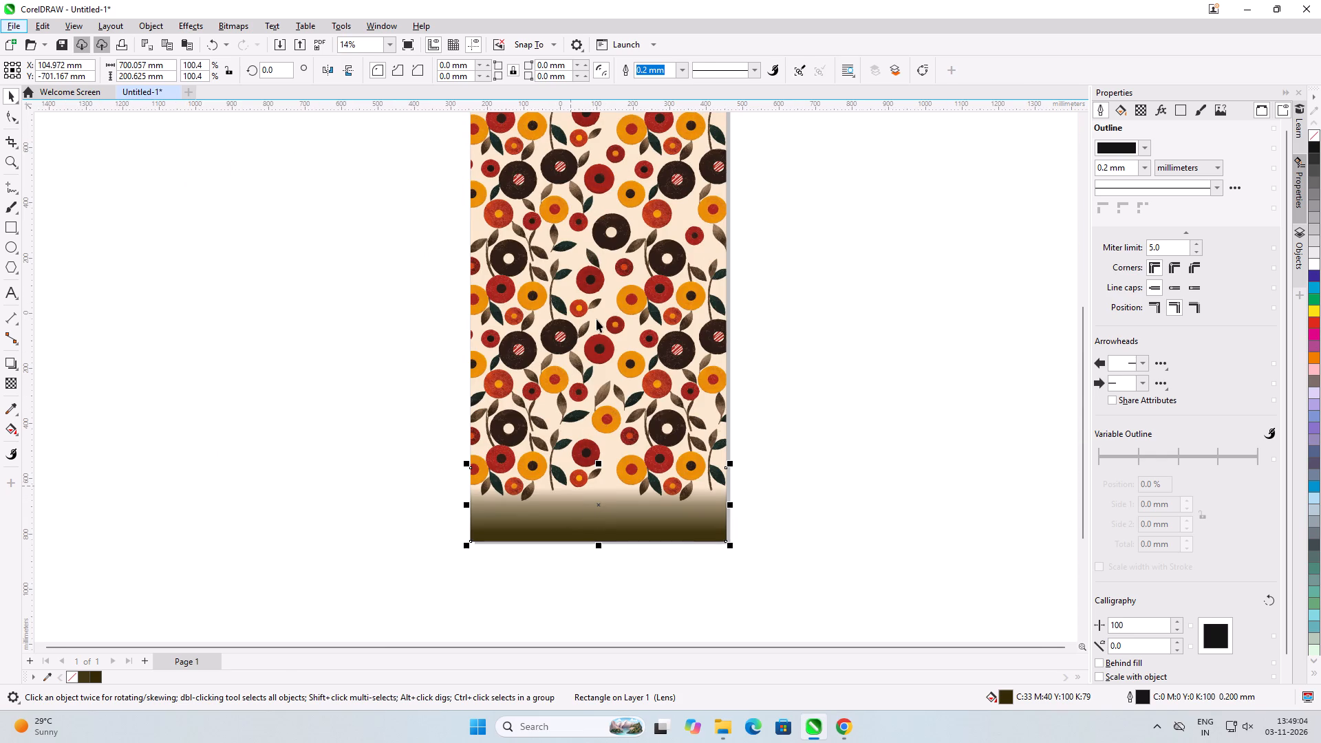
scroll(597, 246, up, 4)
scroll(606, 431, down, 3)
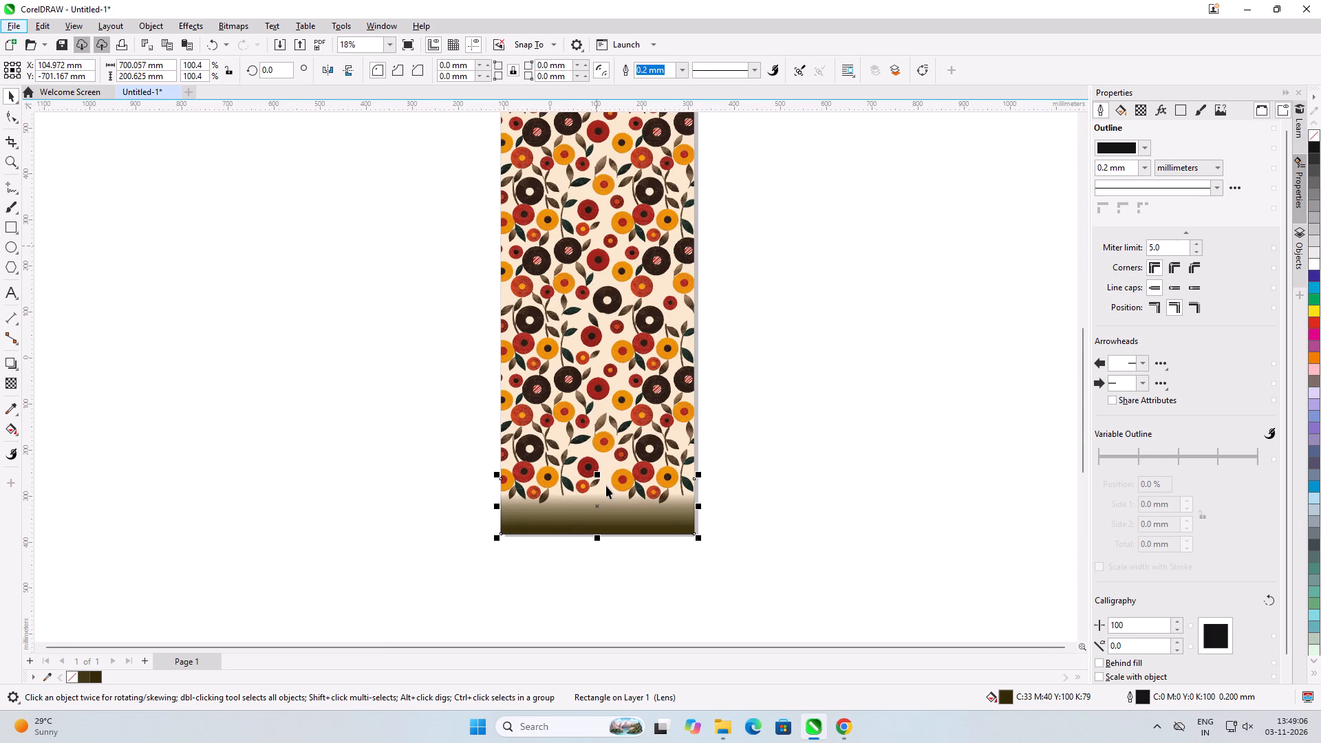
scroll(601, 410, down, 1)
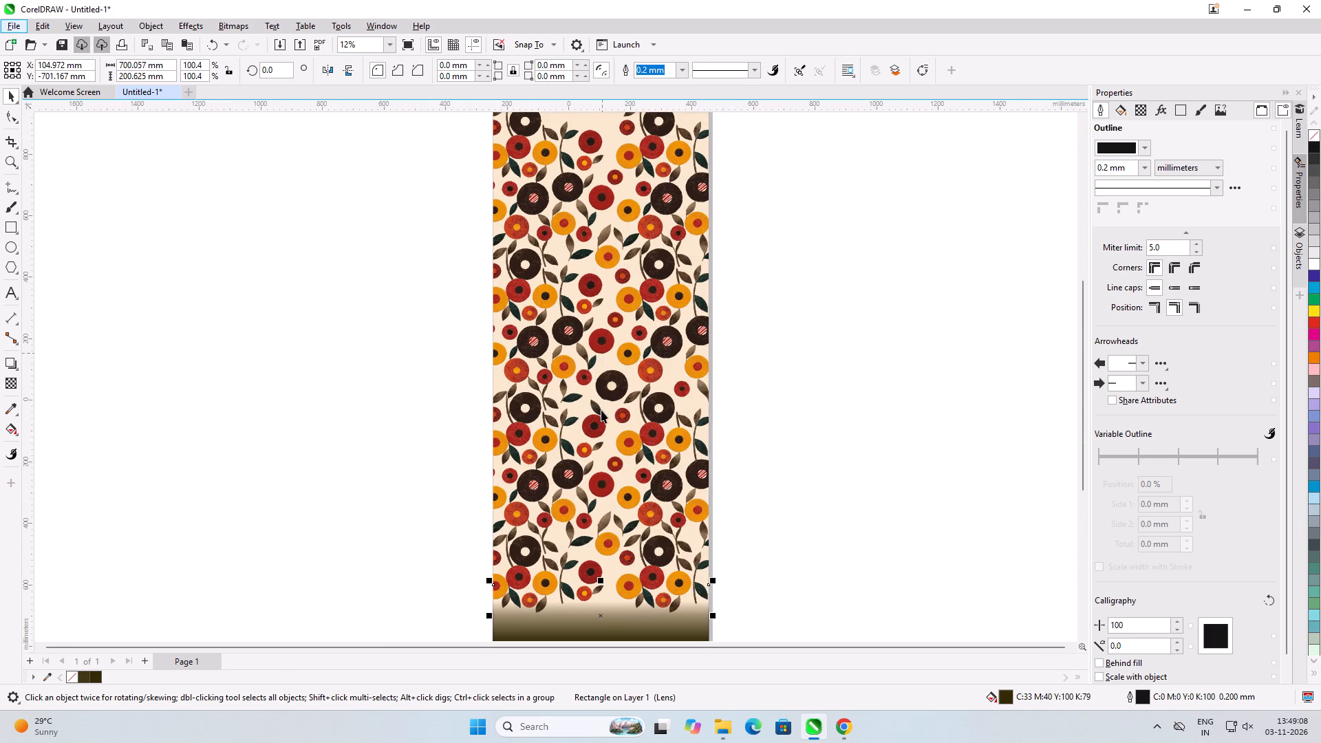
scroll(601, 410, down, 2)
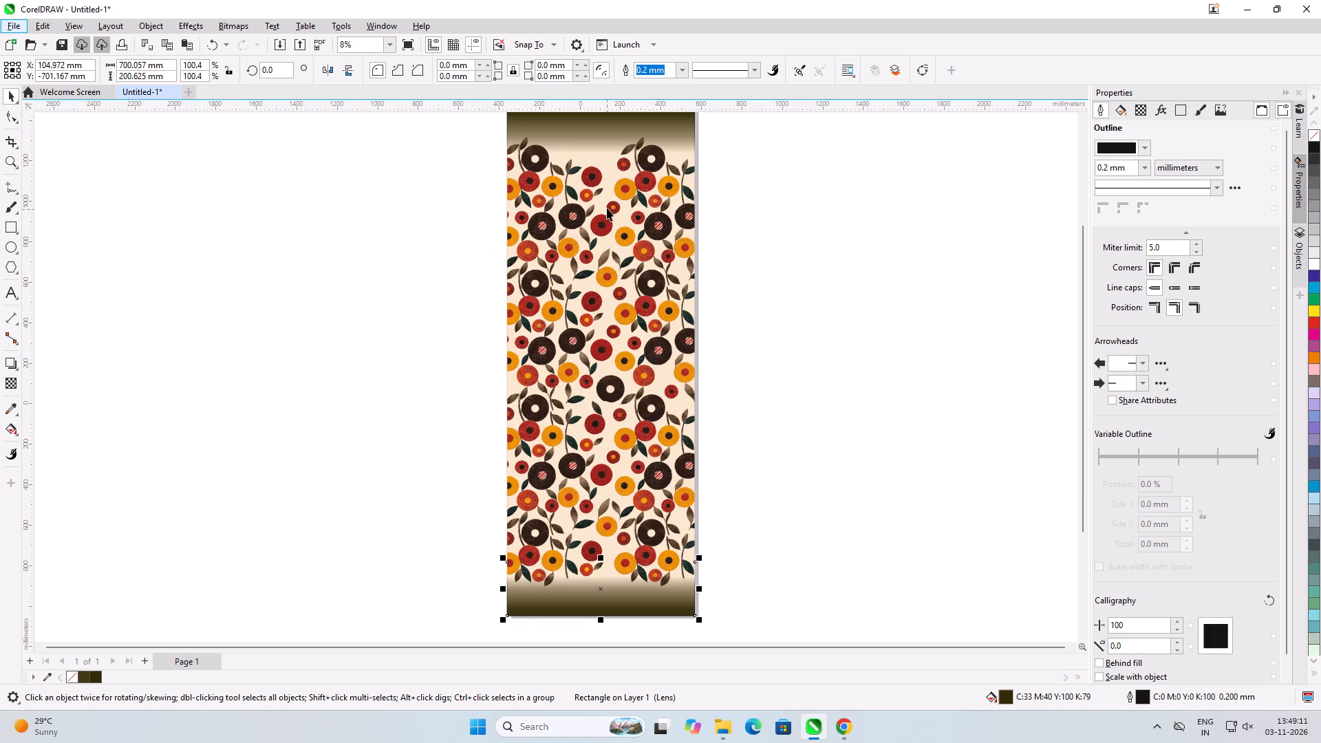
scroll(605, 167, up, 9)
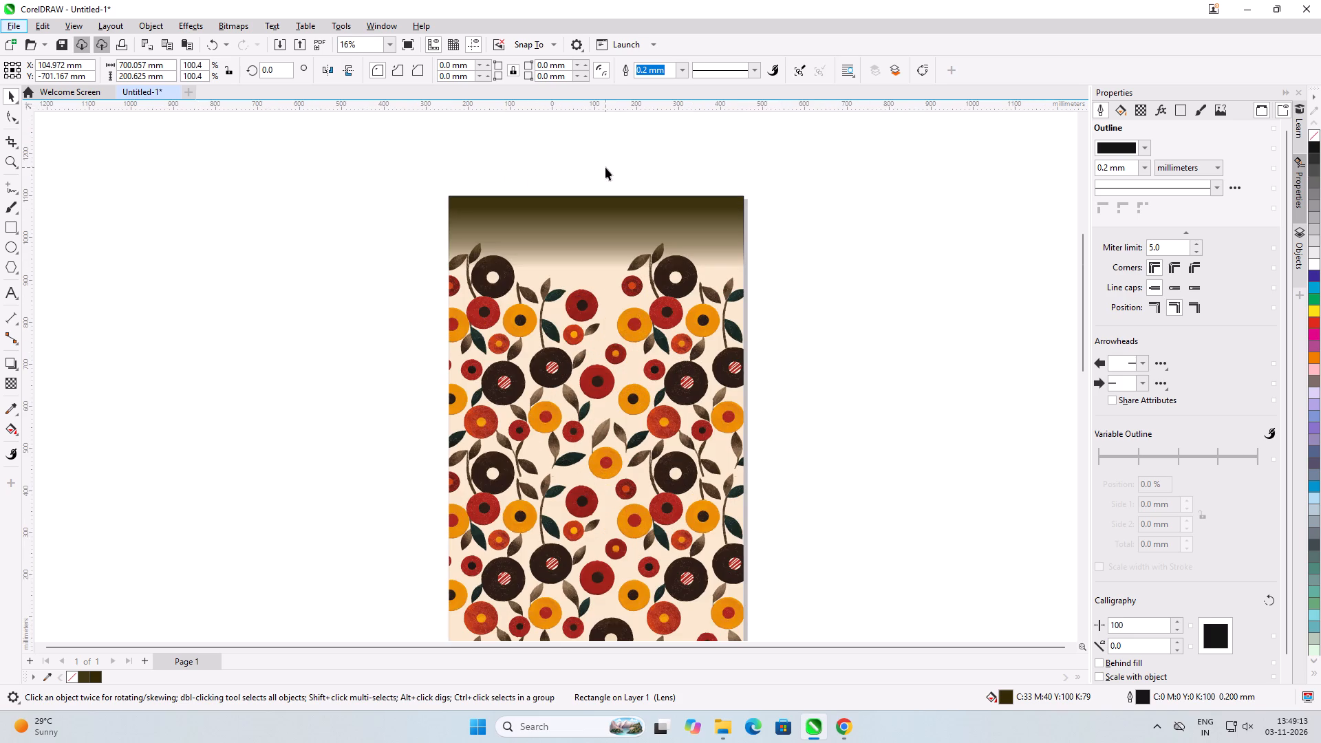
scroll(605, 167, up, 1)
click(596, 272)
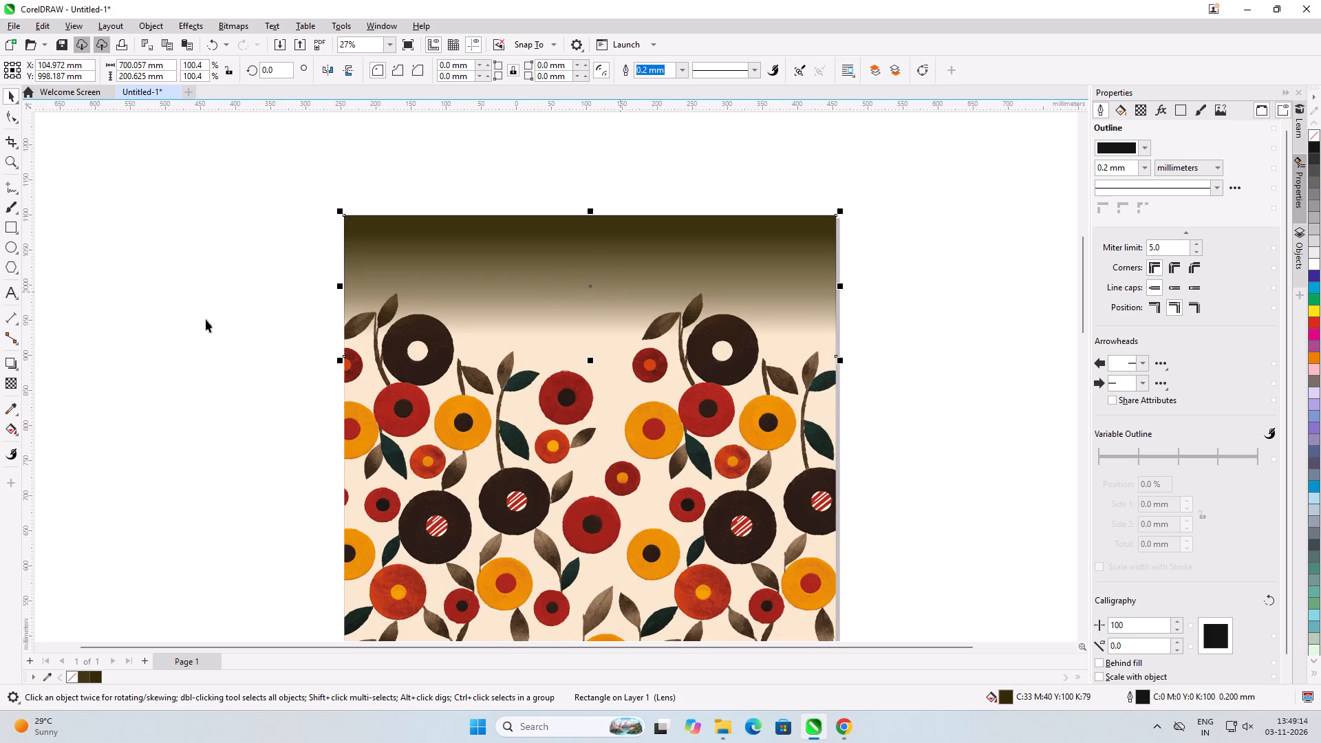
click(6, 385)
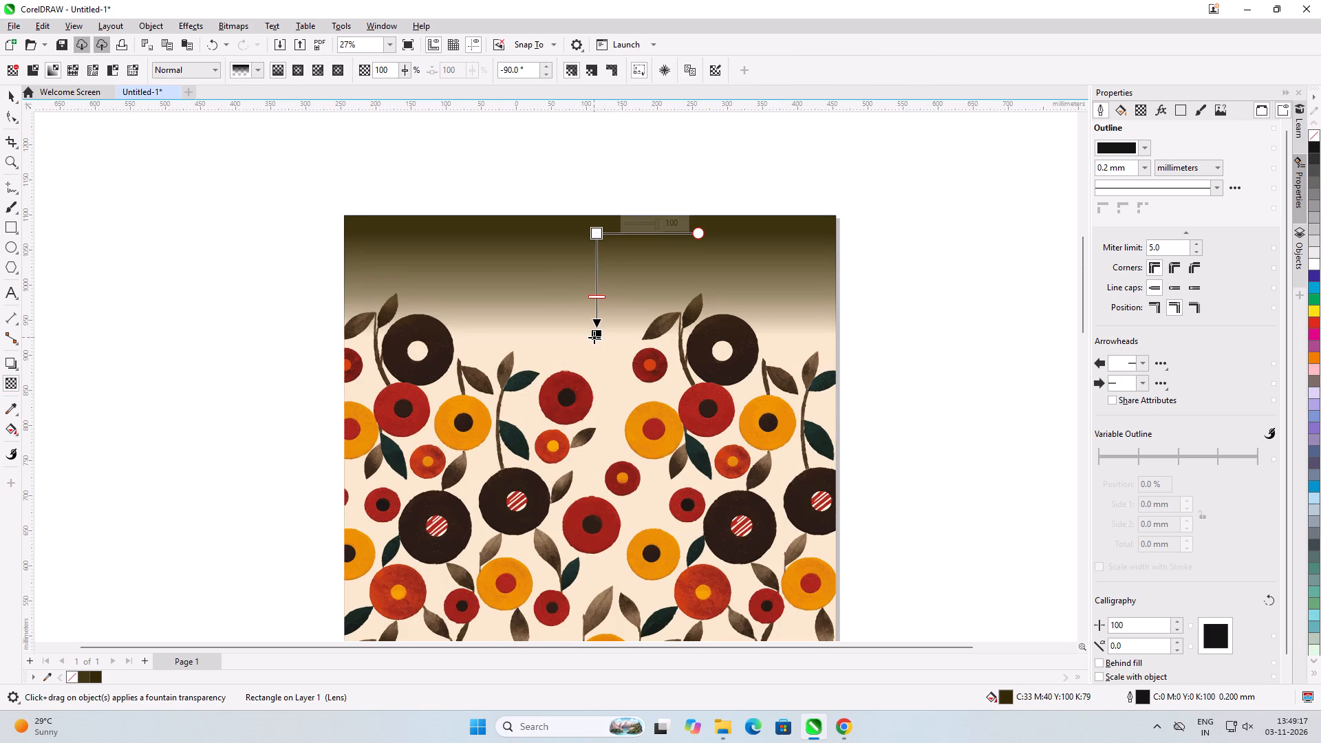
shift+drag(594, 337, 594, 315)
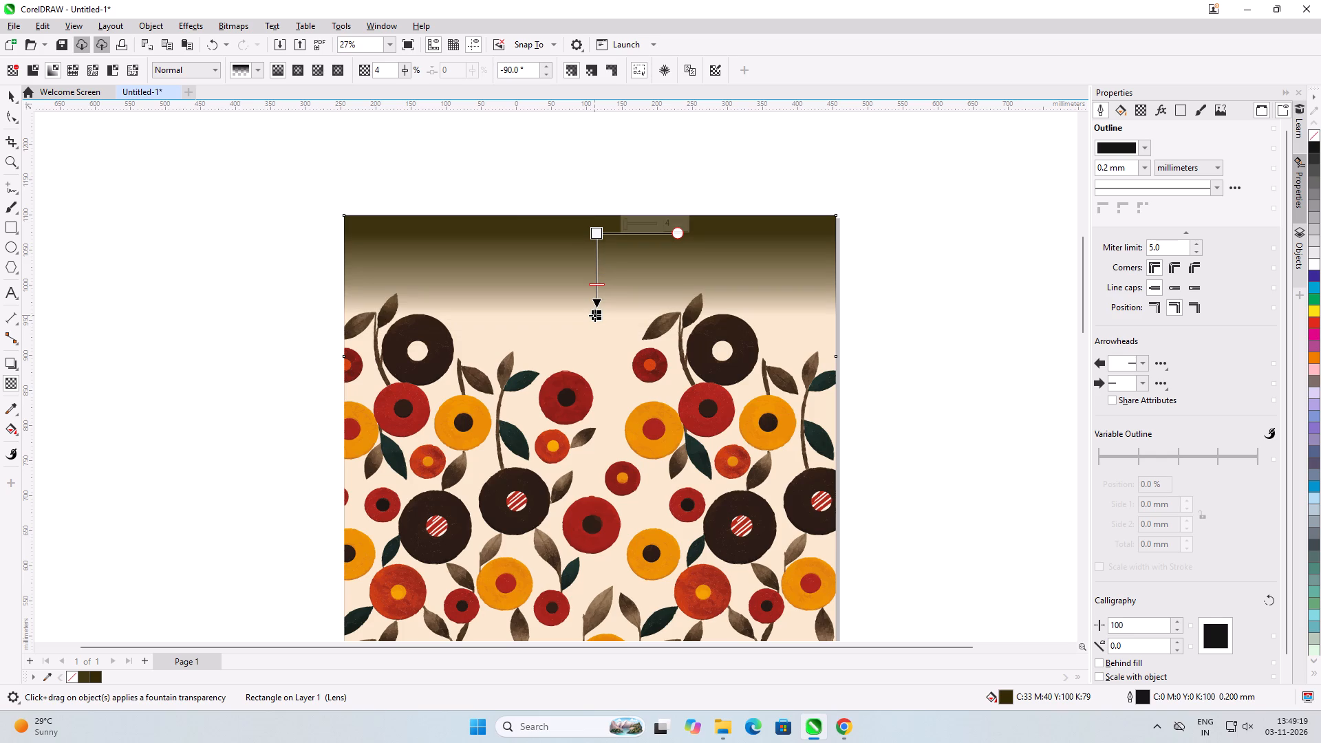
click(10, 97)
click(170, 226)
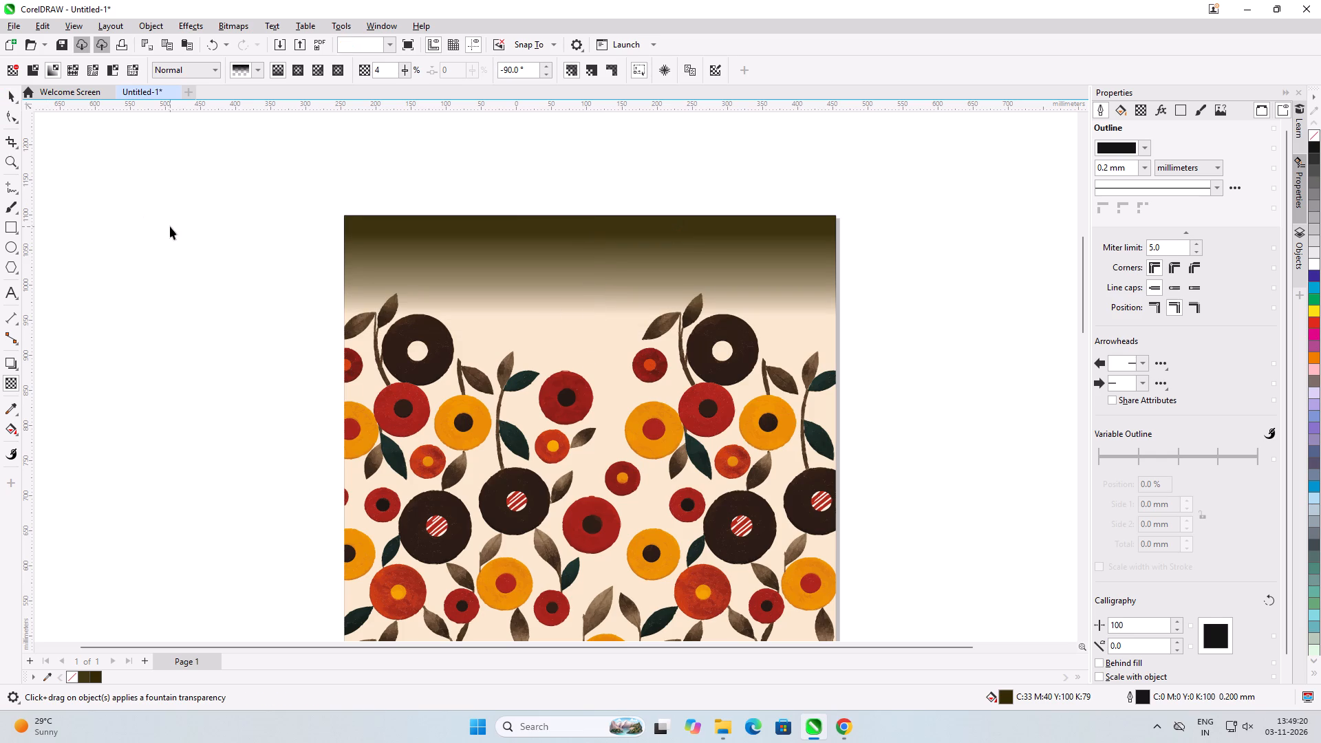
Export the rug design as a PDF to Downloads, replacing the existing file 6 70x180cm.
key(ctrl+e)
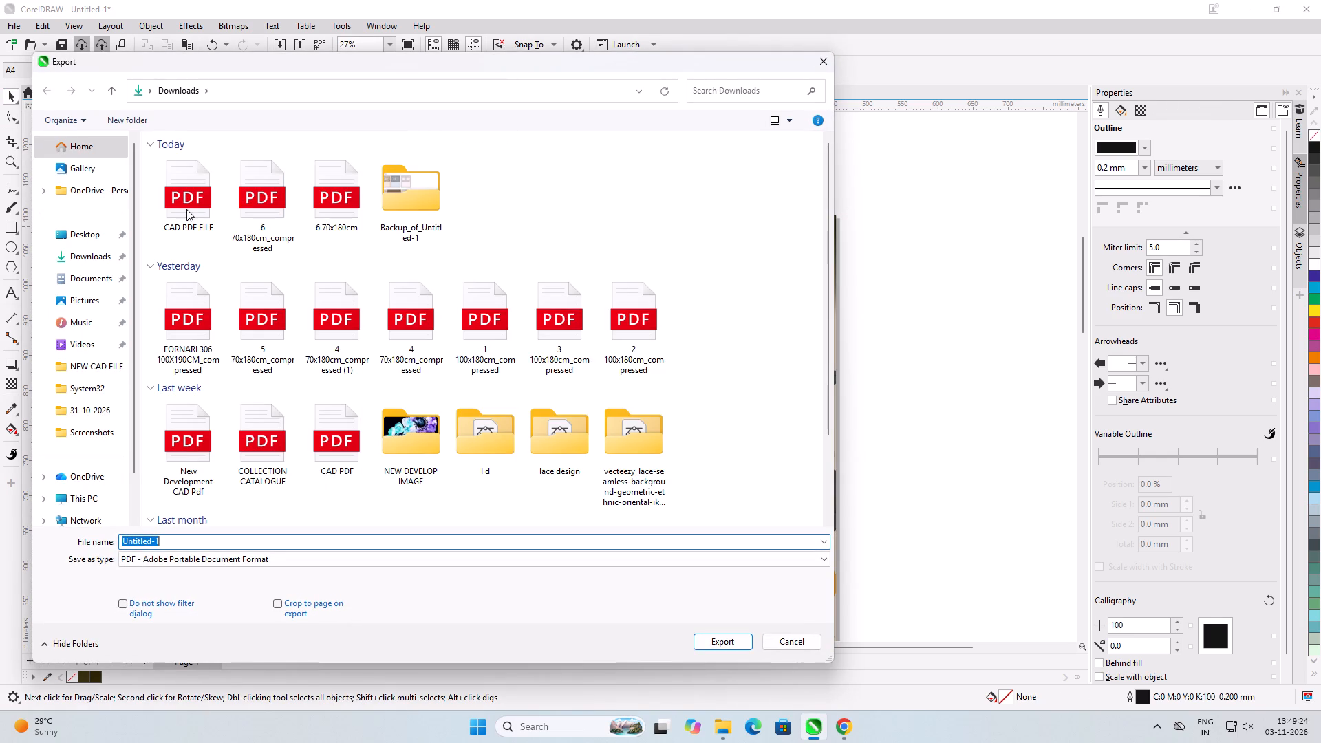
click(233, 203)
click(331, 200)
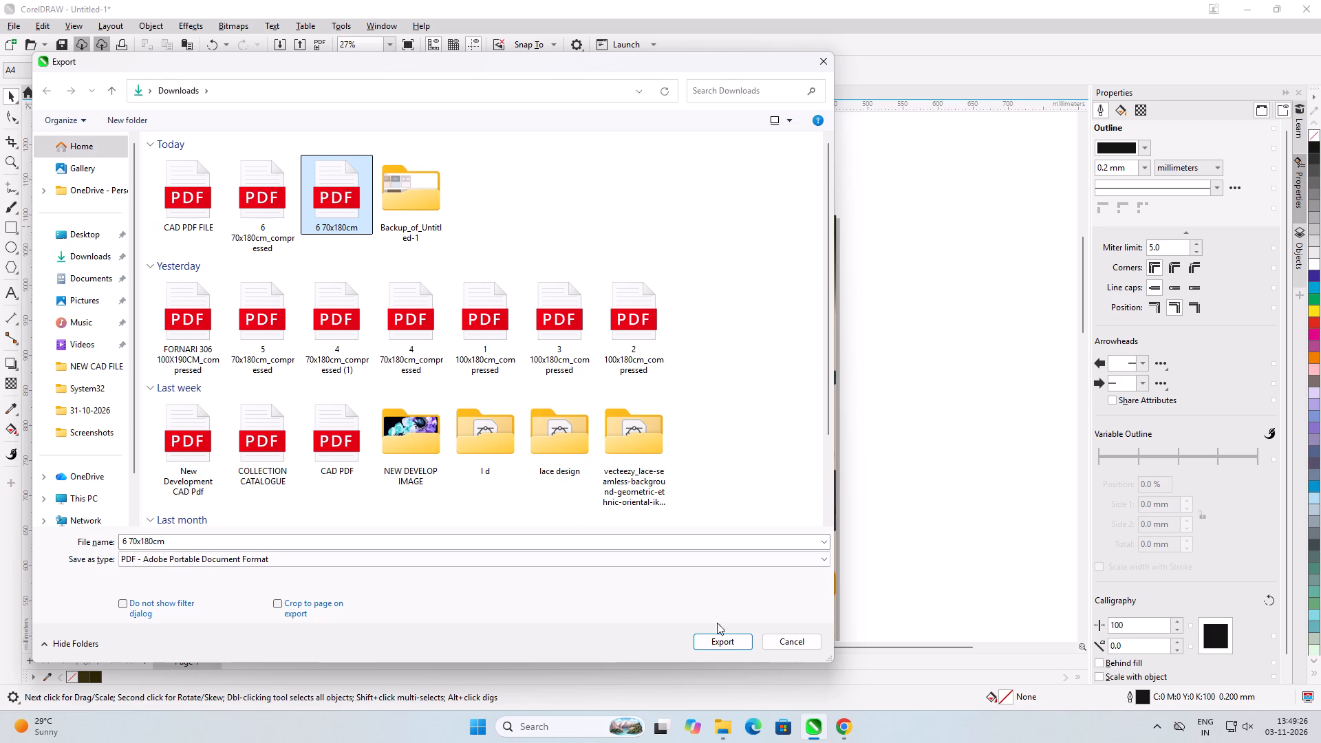
click(730, 642)
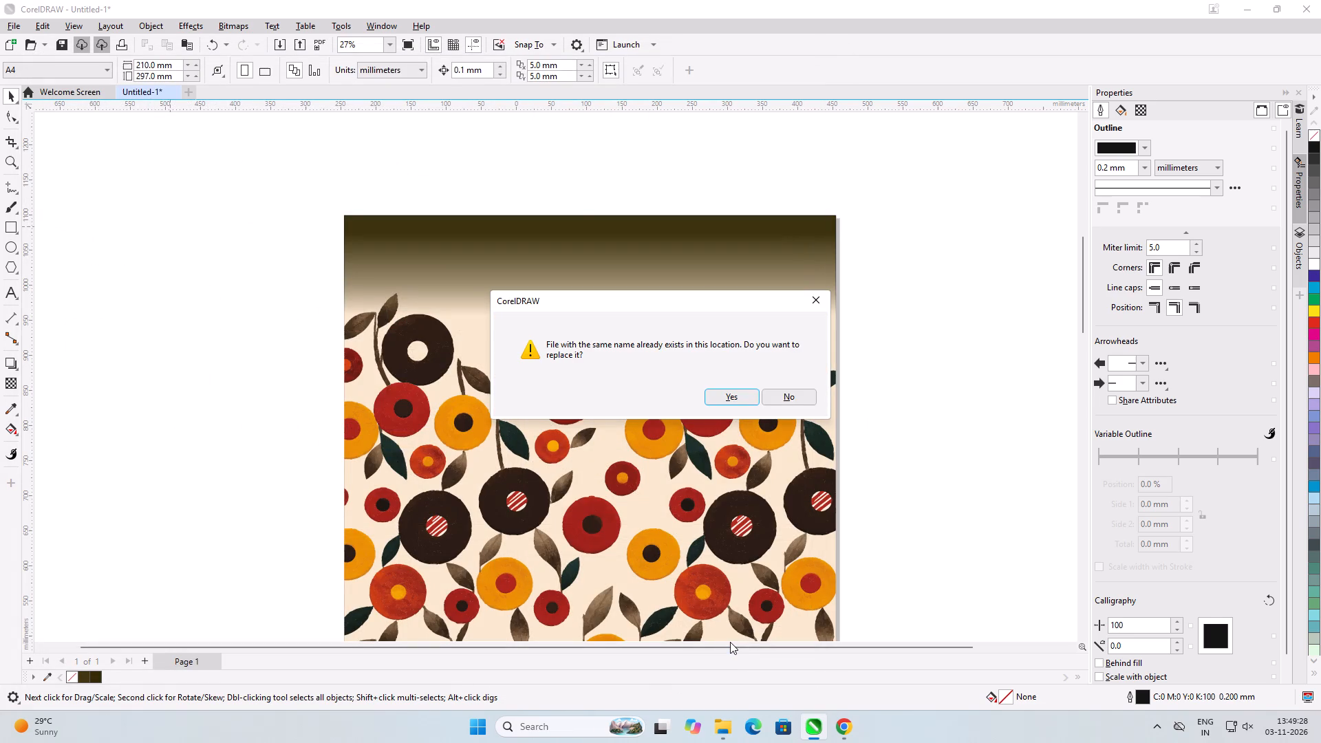
click(733, 391)
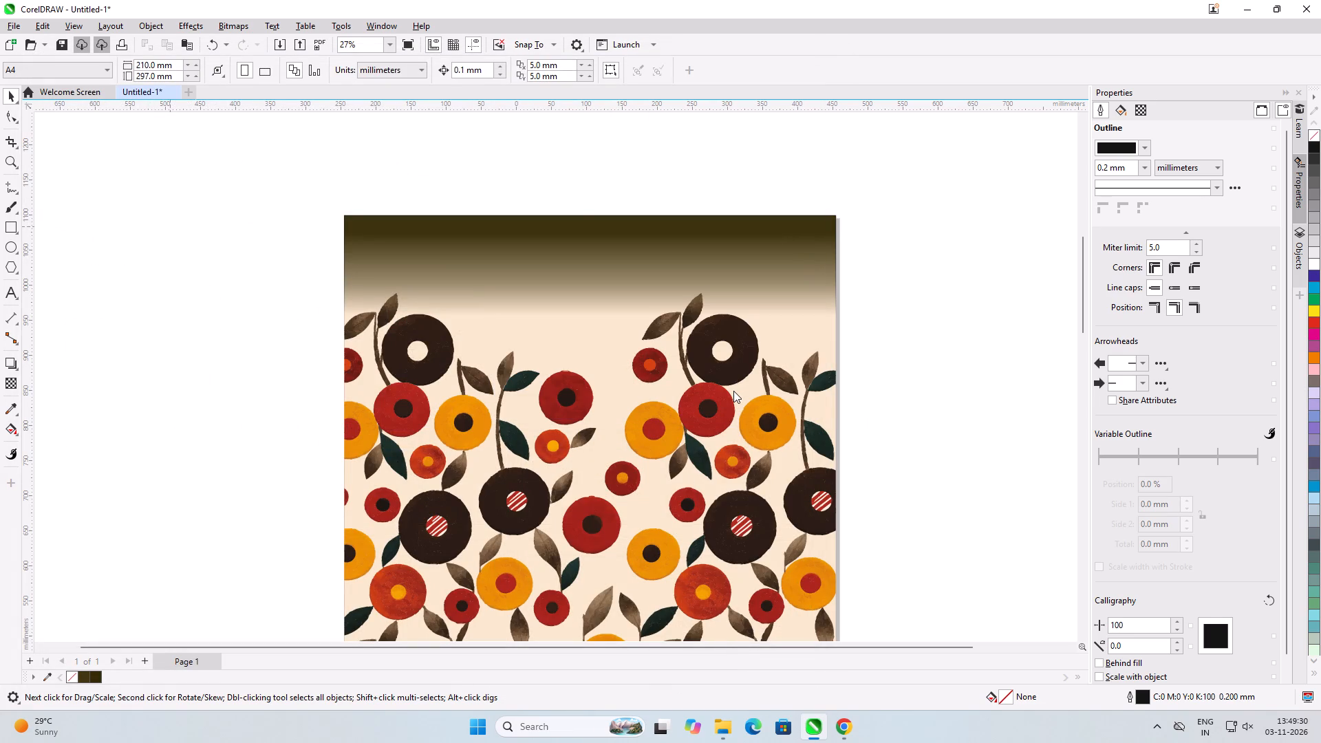
click(791, 506)
Switch to Chrome, examine the remaining rug designs through page 6 of the CAD PDF FILE.pdf preview, and close the preview.
click(853, 735)
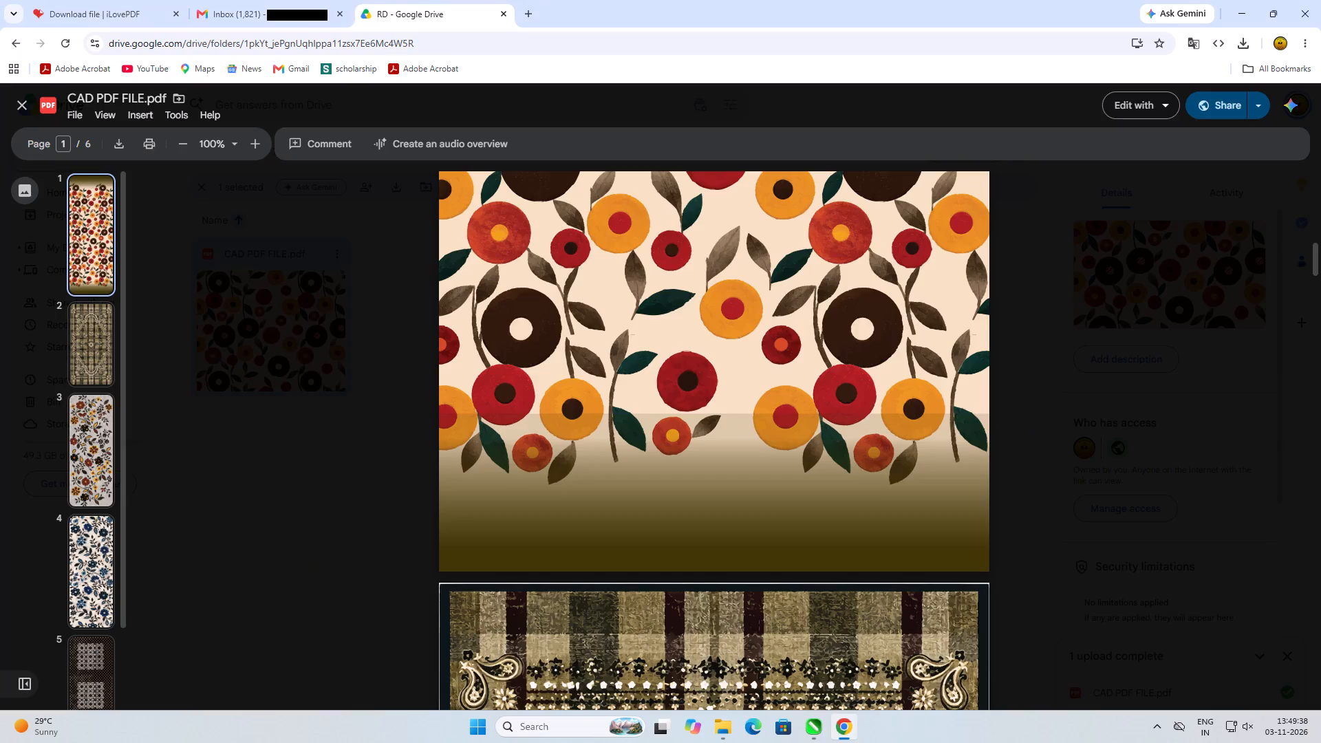
scroll(855, 424, down, 5)
scroll(590, 385, down, 8)
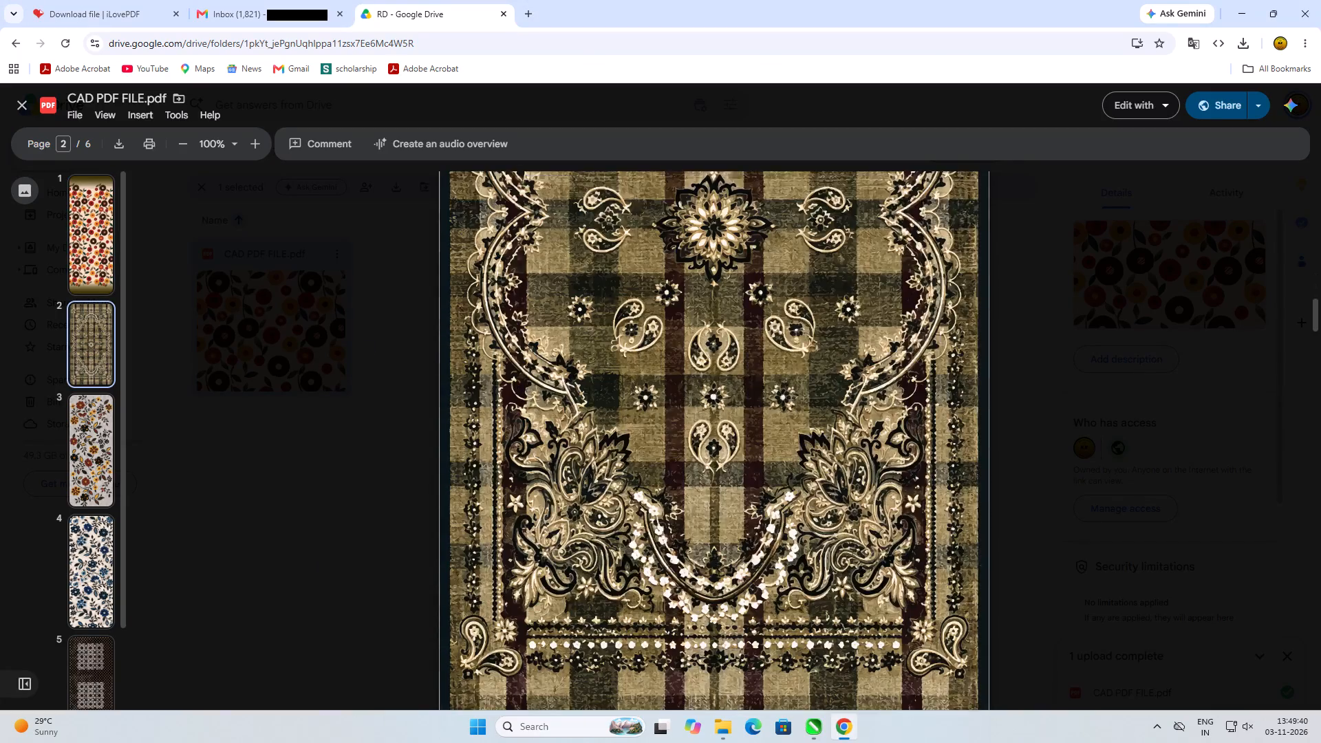
scroll(590, 385, down, 14)
scroll(590, 385, down, 15)
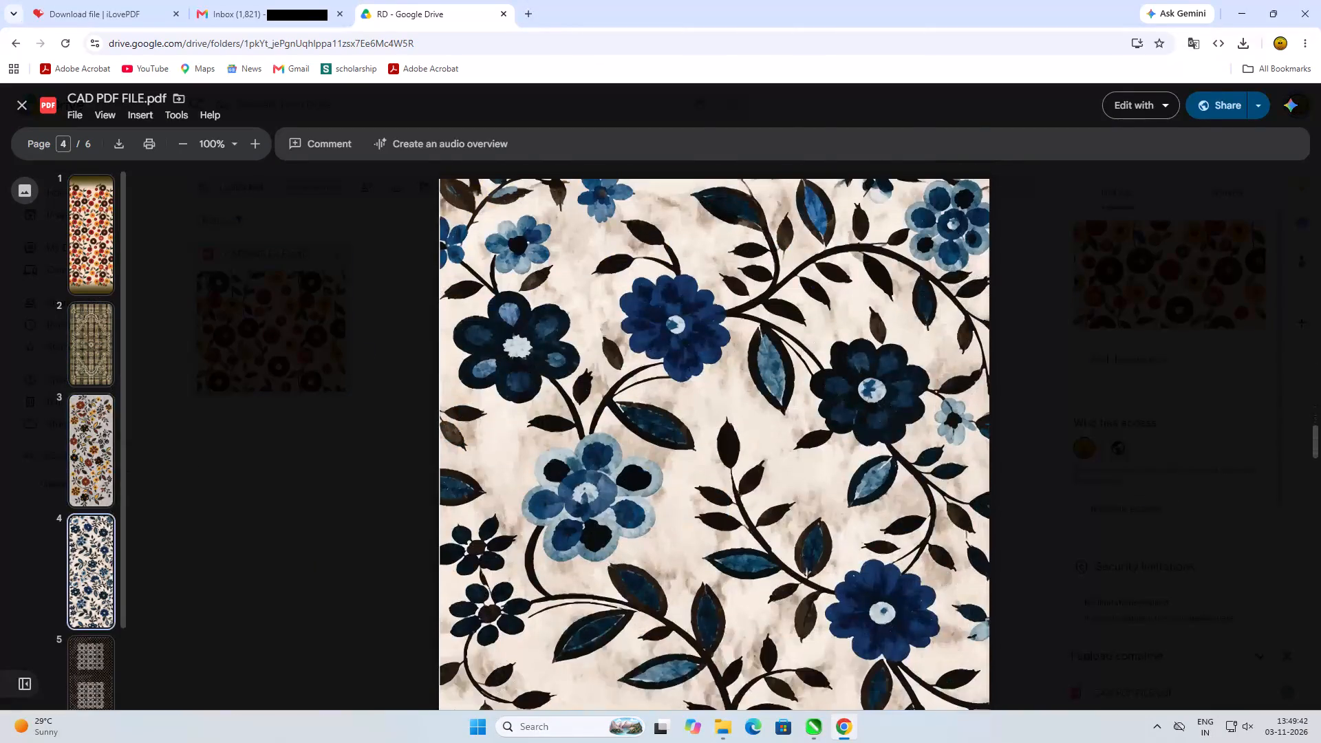
scroll(590, 385, down, 15)
scroll(590, 385, down, 8)
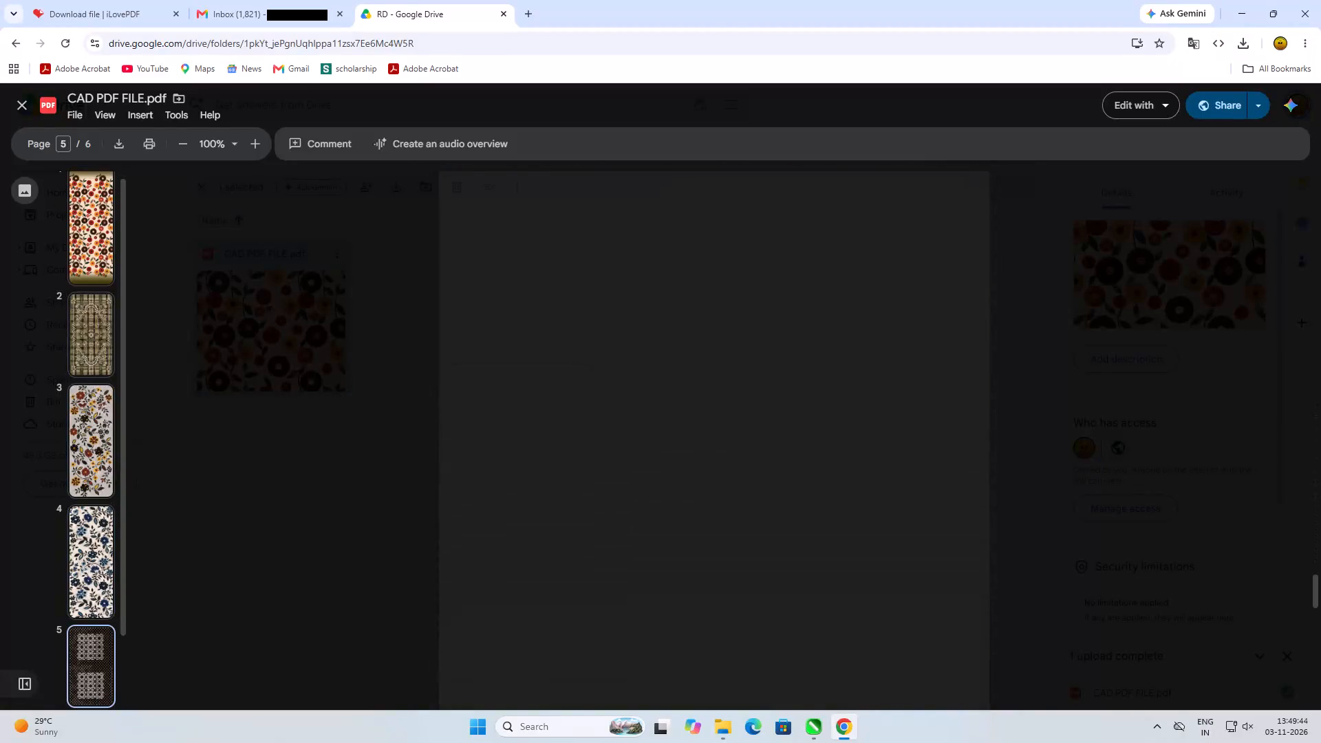
scroll(590, 385, up, 4)
scroll(590, 385, down, 13)
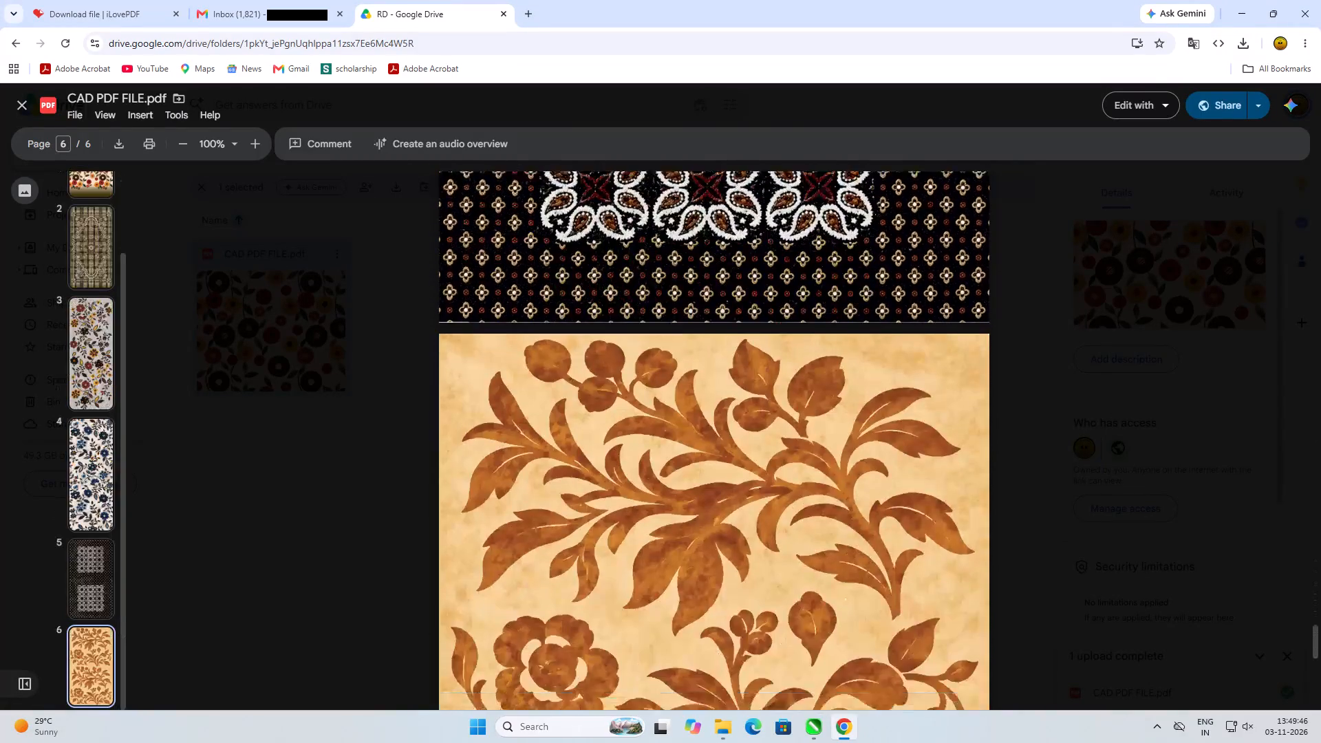
scroll(590, 385, down, 14)
scroll(590, 385, up, 5)
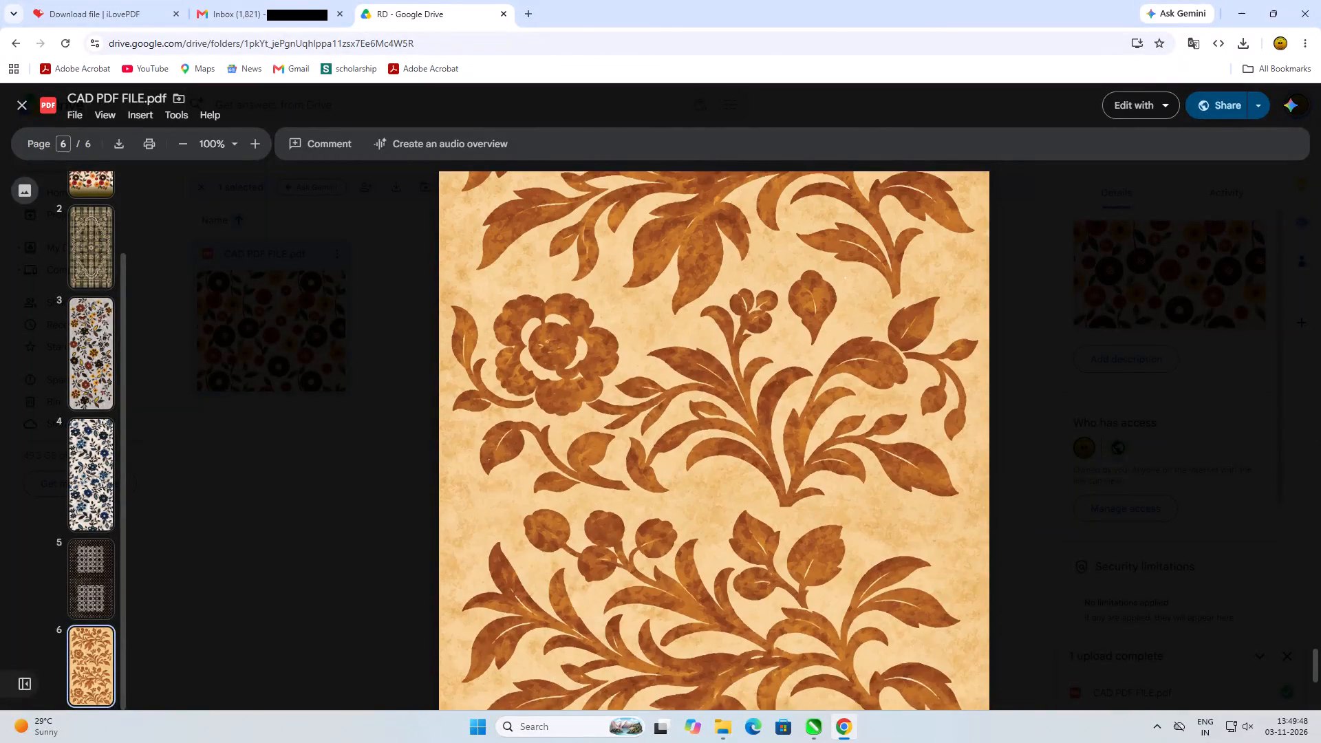
scroll(590, 385, up, 1)
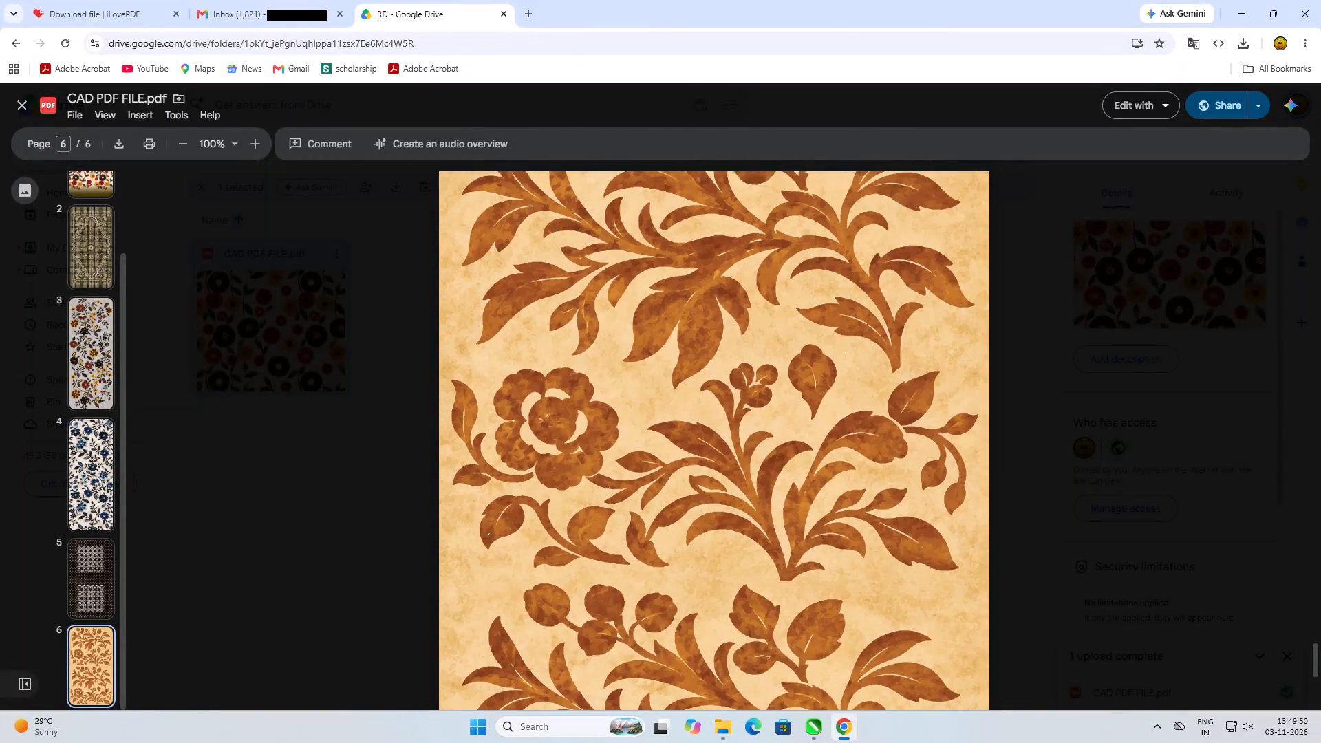
scroll(590, 385, up, 8)
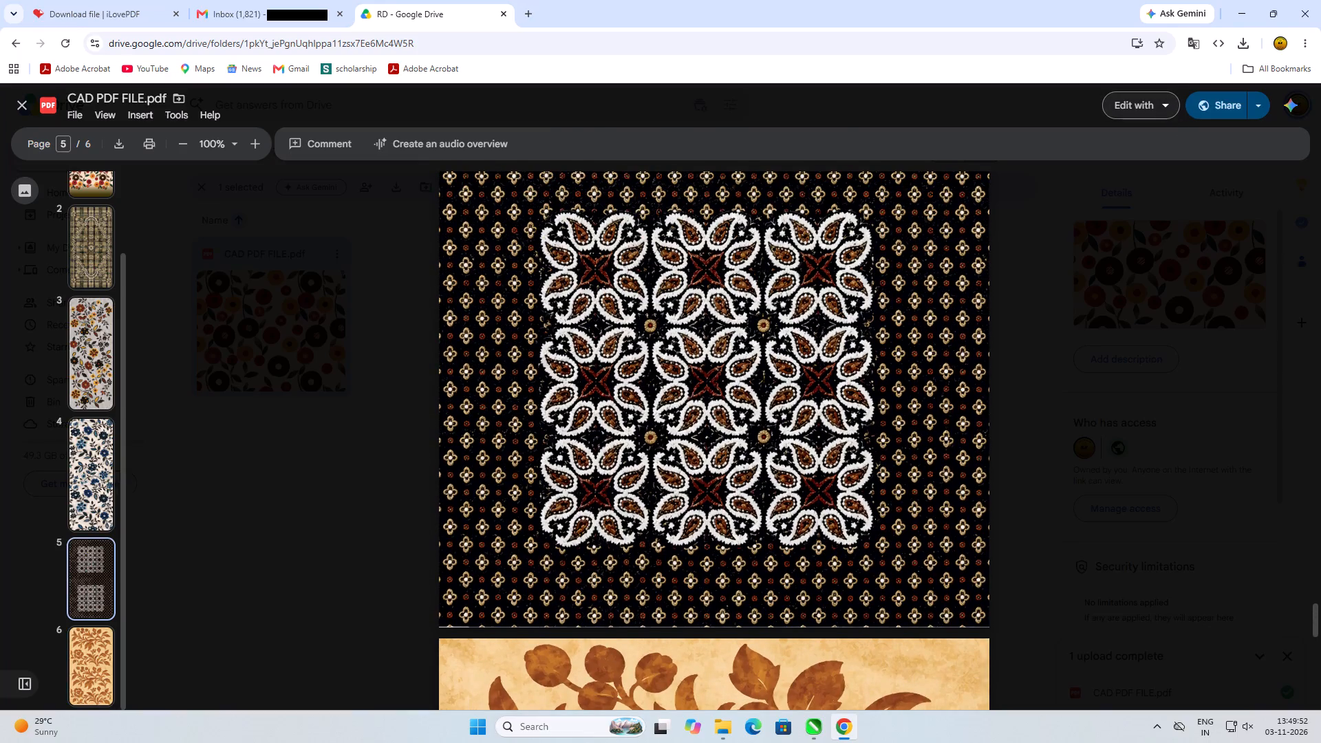
scroll(79, 363, up, 5)
click(19, 105)
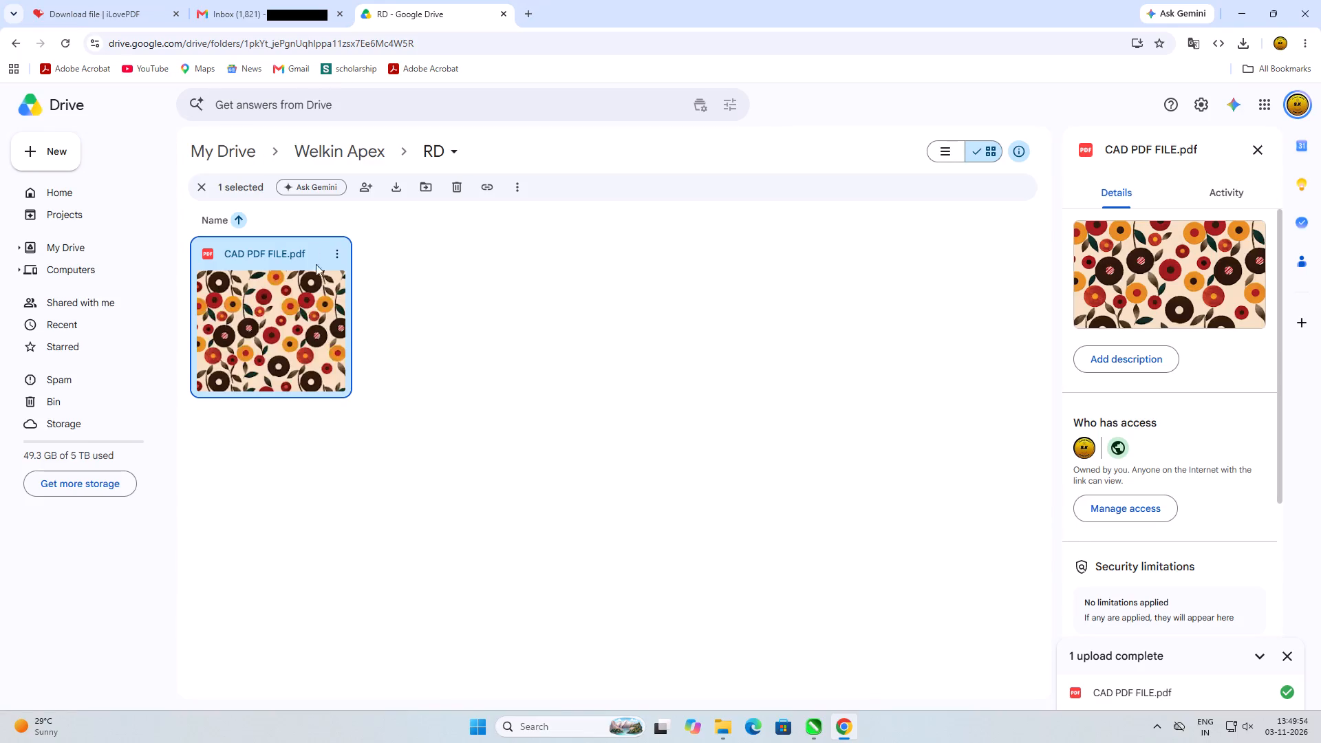
Copy the sharing link of CAD PDF FILE.pdf in the RD folder, leaving the file deselected.
click(329, 261)
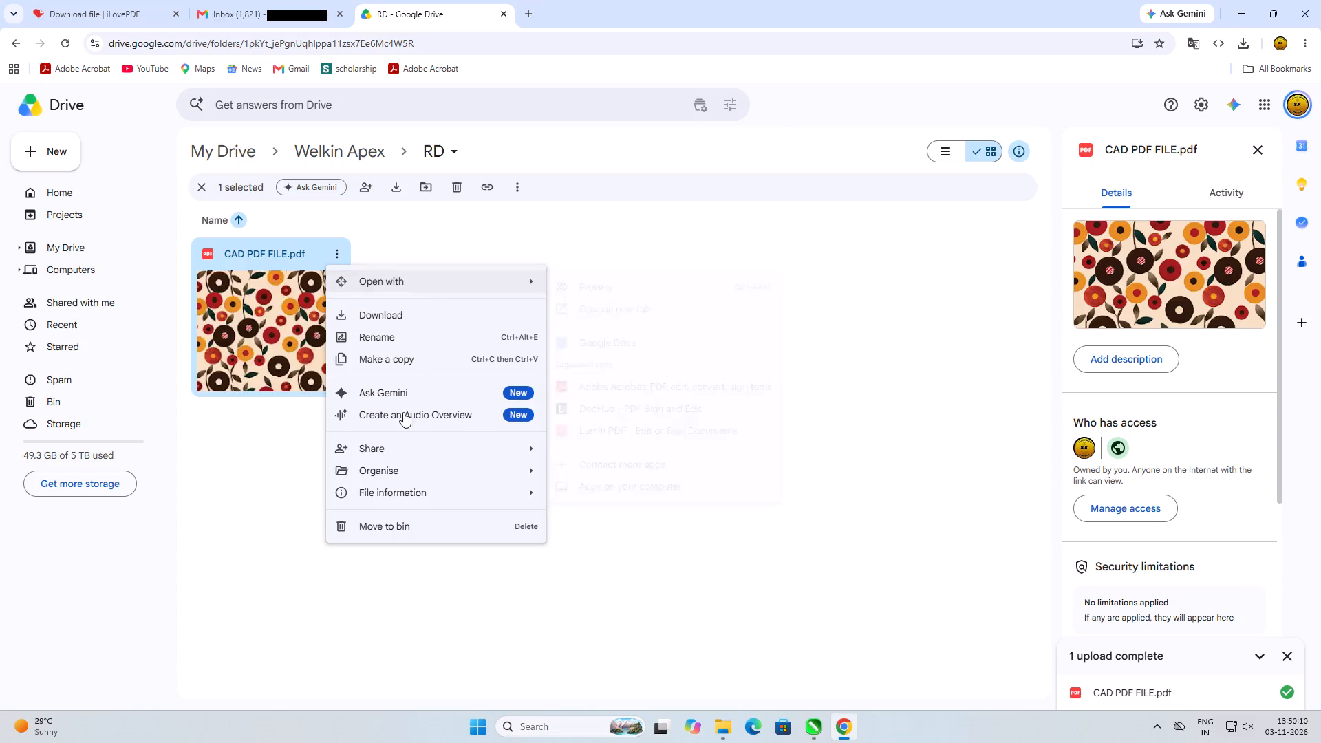
click(594, 489)
click(608, 477)
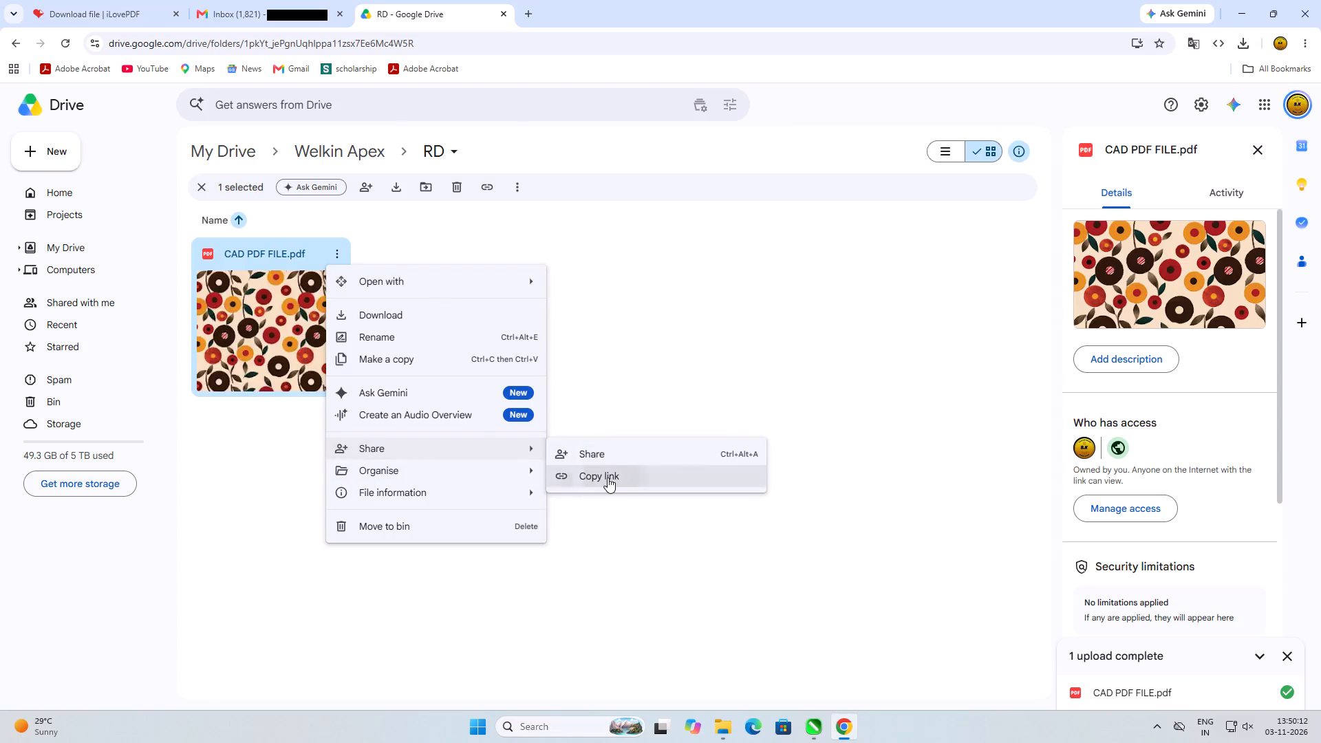
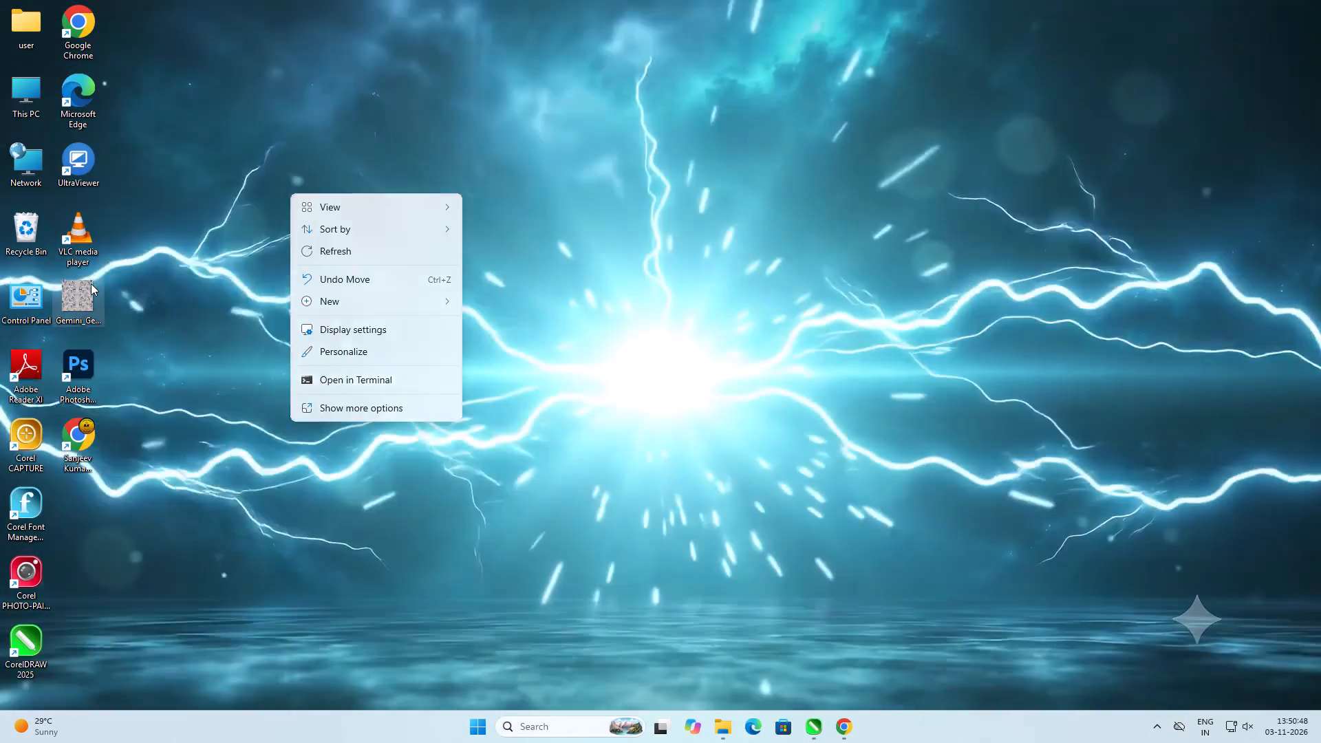
Delete the Gemini_Ge… image file from the desktop and refresh the desktop.
key(Delete)
right_click(418, 158)
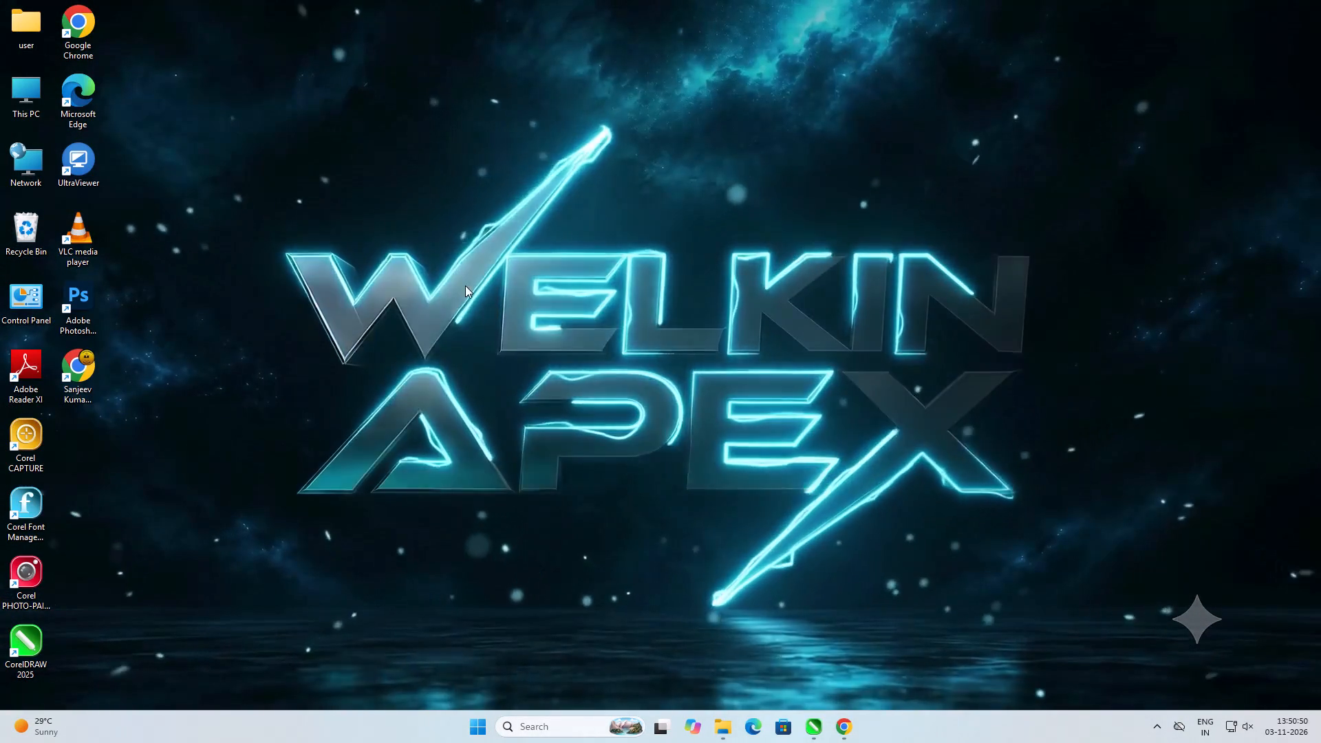
click(477, 226)
Open the New Volume (D:) drive from This PC.
double_click(17, 81)
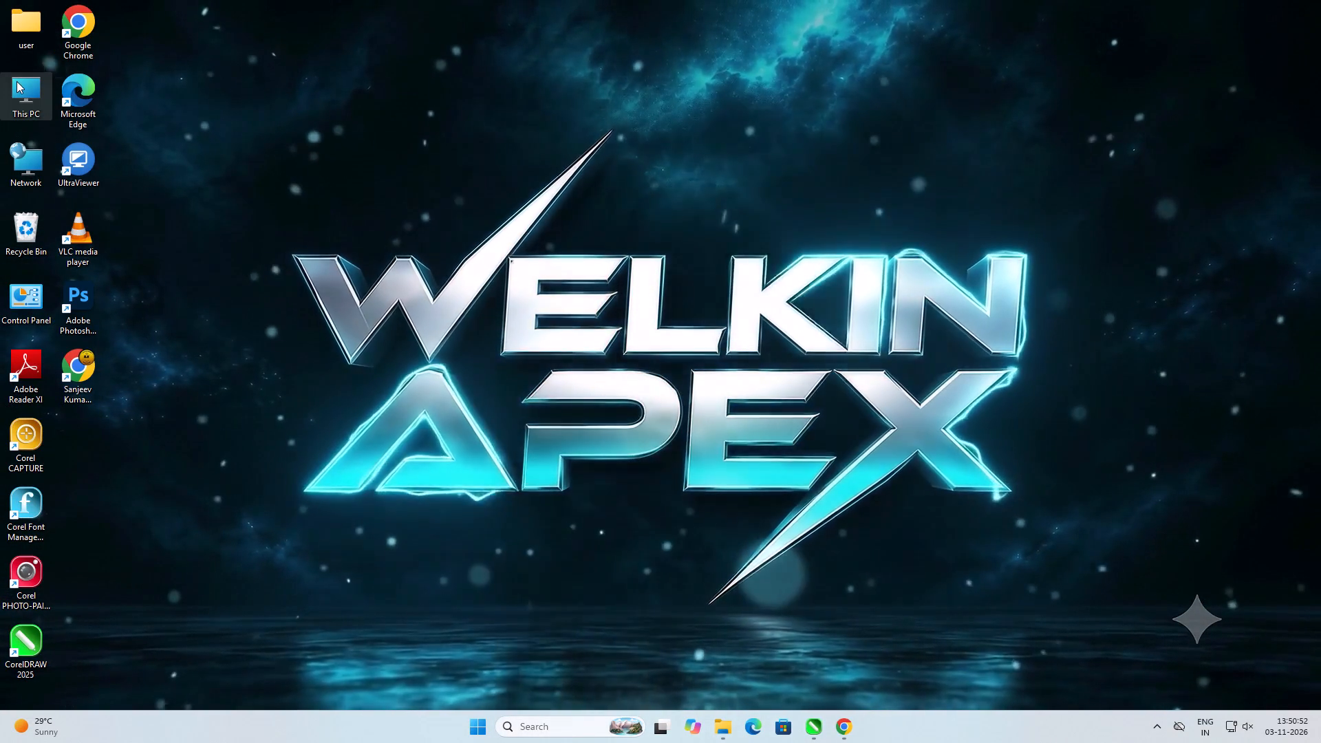
double_click(24, 1)
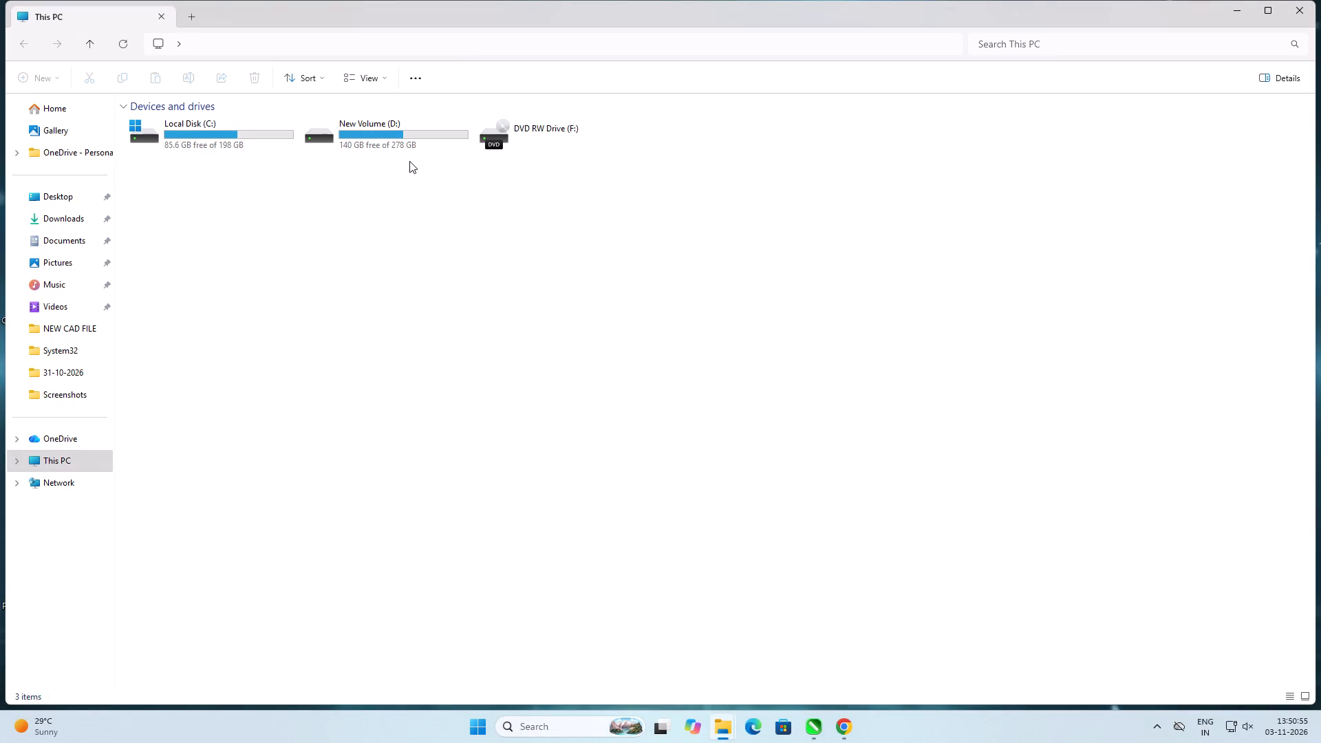
click(409, 161)
double_click(404, 132)
click(321, 133)
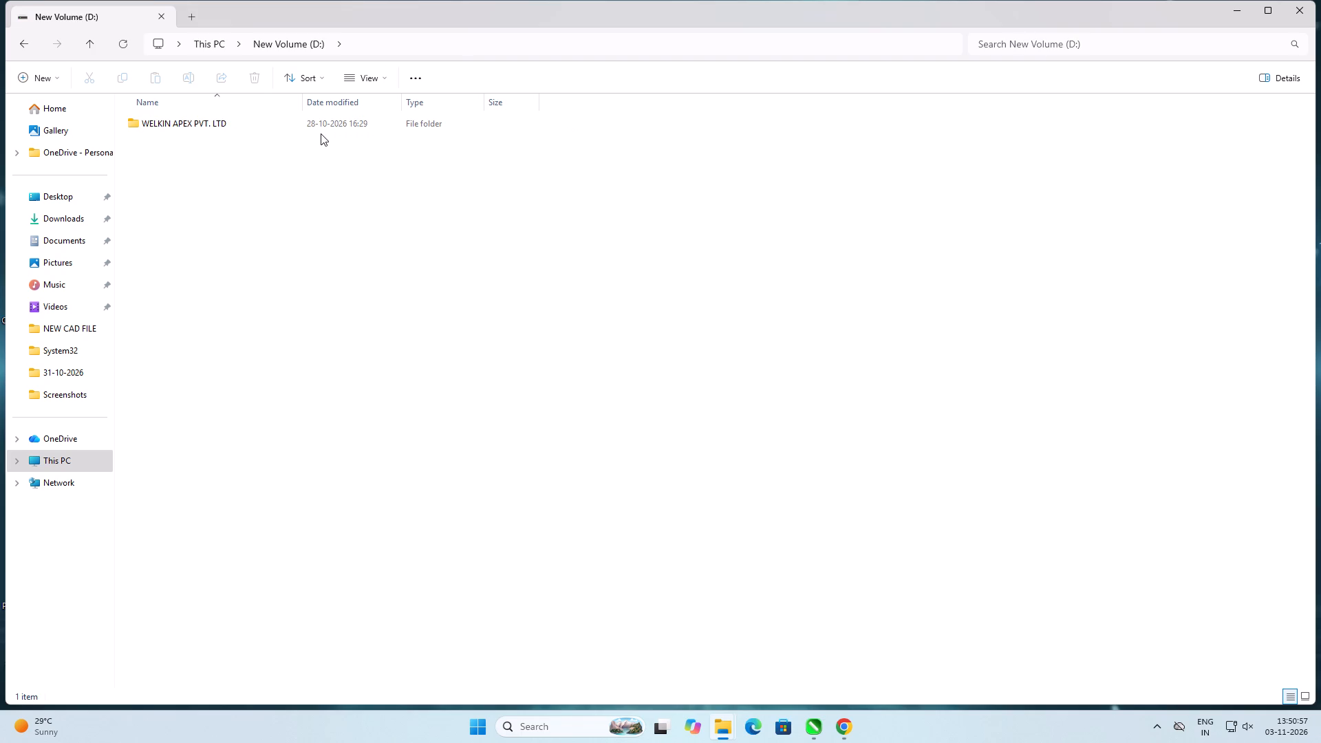
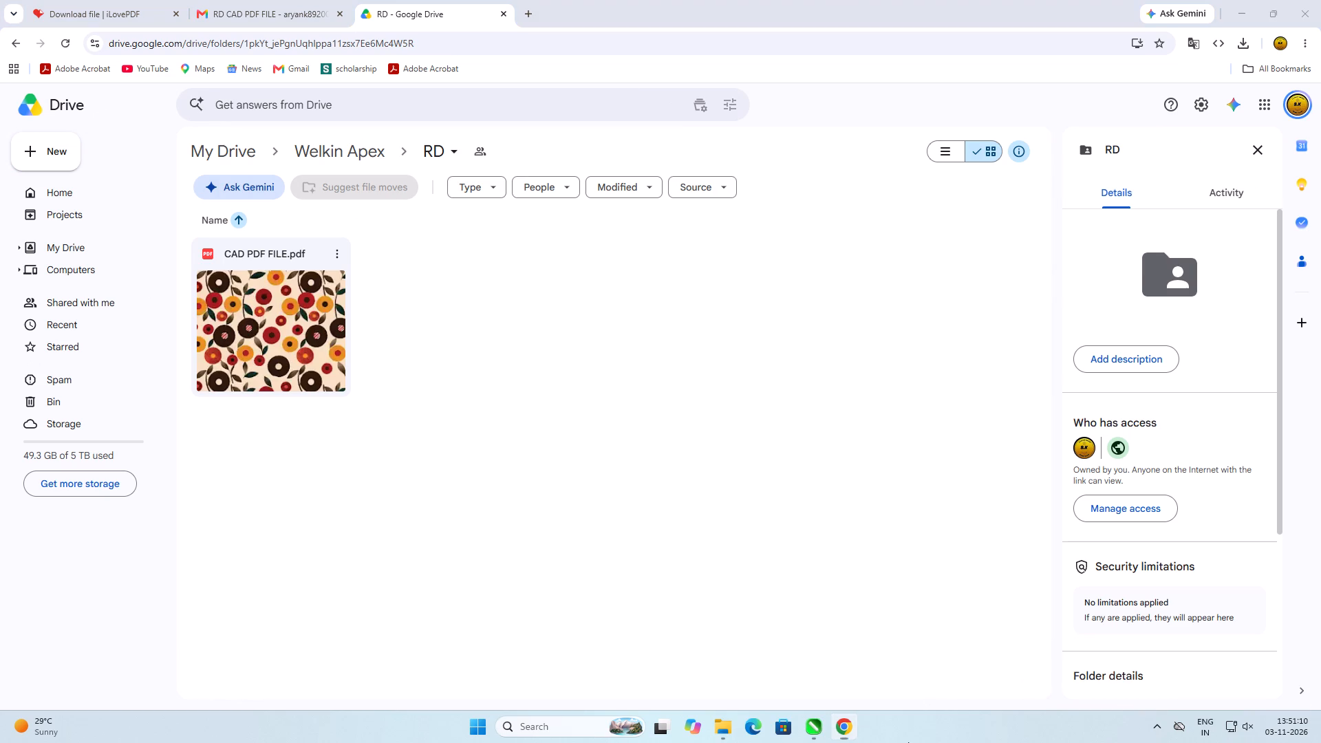
Search the computer for "adobe" and launch Adobe Illustrator 2023 to reach its recent files.
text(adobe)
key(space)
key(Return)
scroll(239, 360, up, 1)
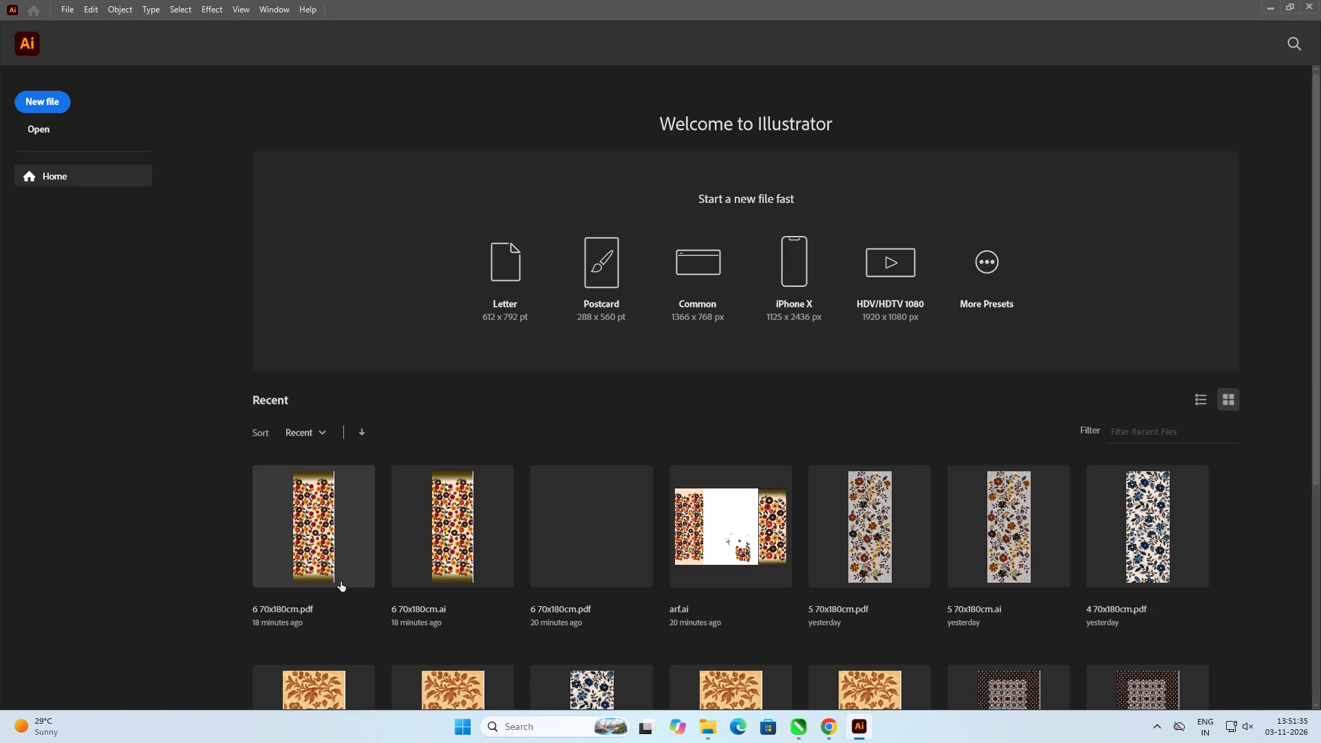
Switch to File Explorer's Downloads folder and open the 6 70x180cm PDF with Adobe Illustrator 2023.
click(650, 652)
click(691, 662)
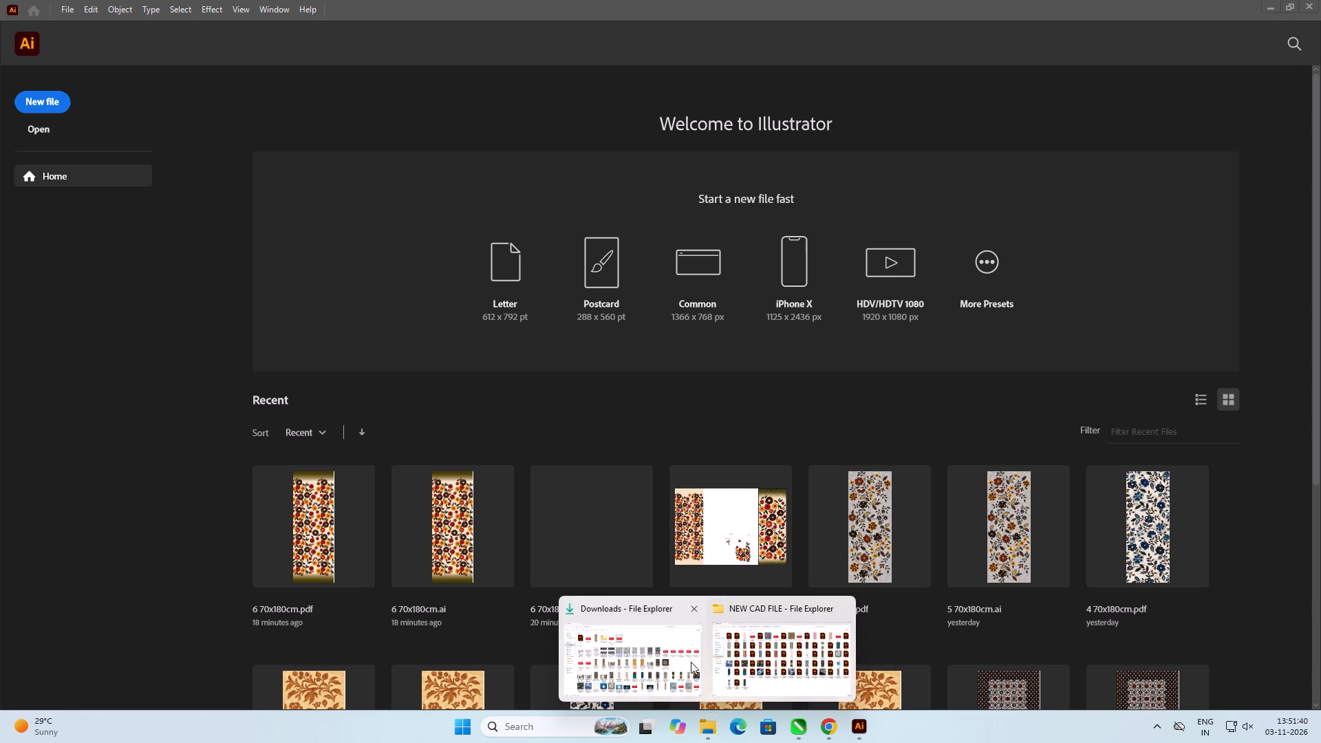
click(678, 191)
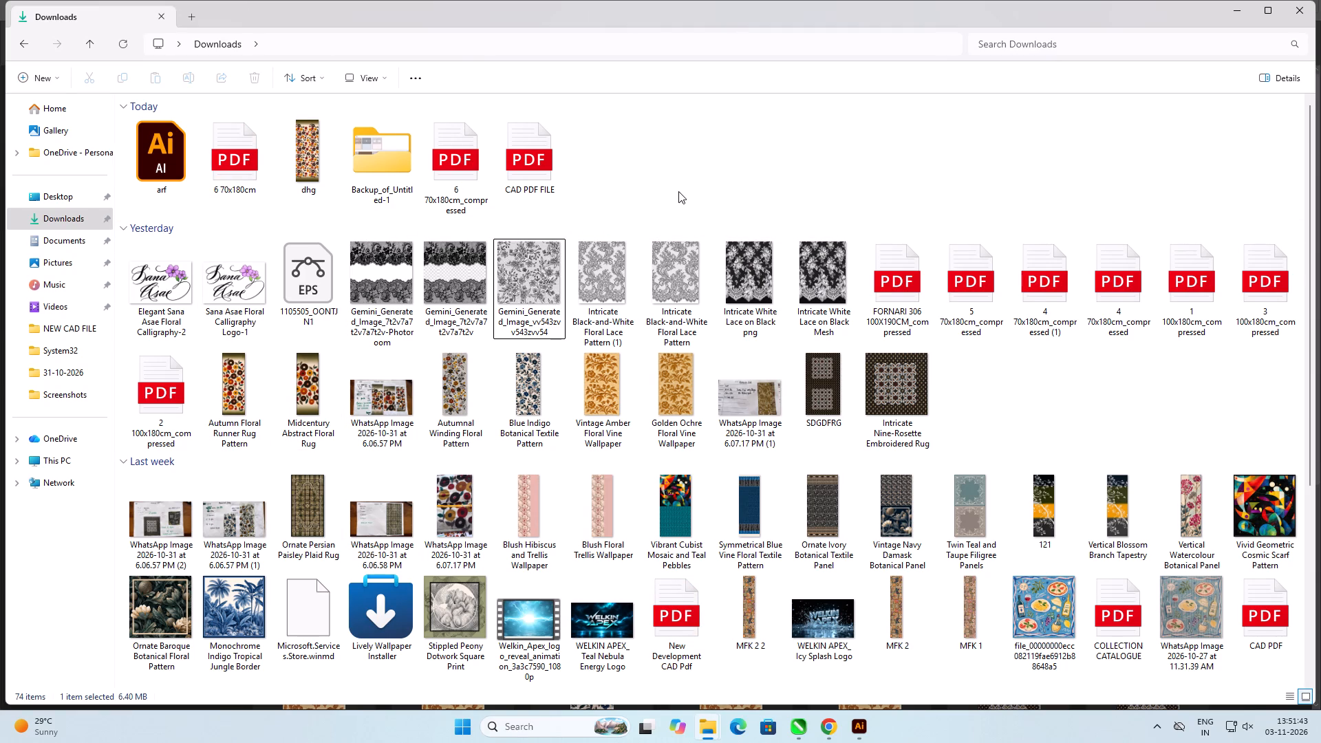
click(261, 193)
right_click(261, 193)
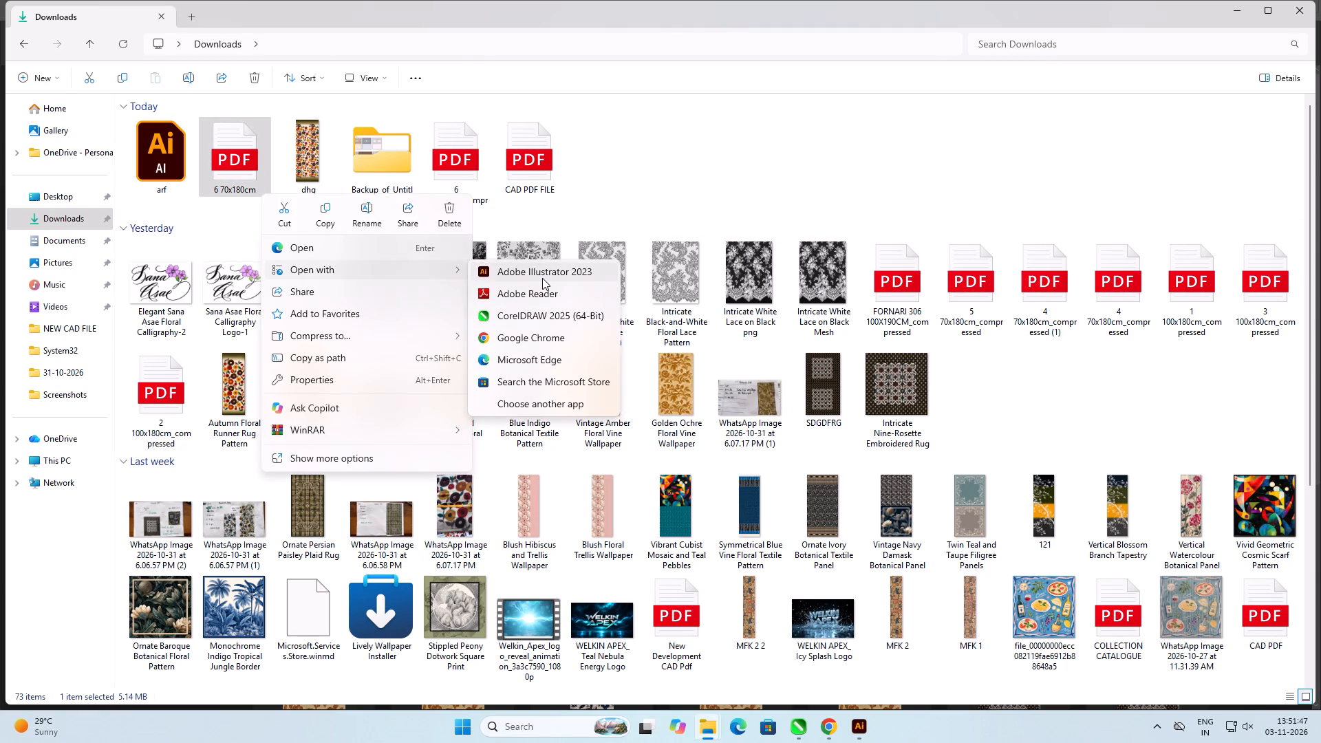
click(542, 278)
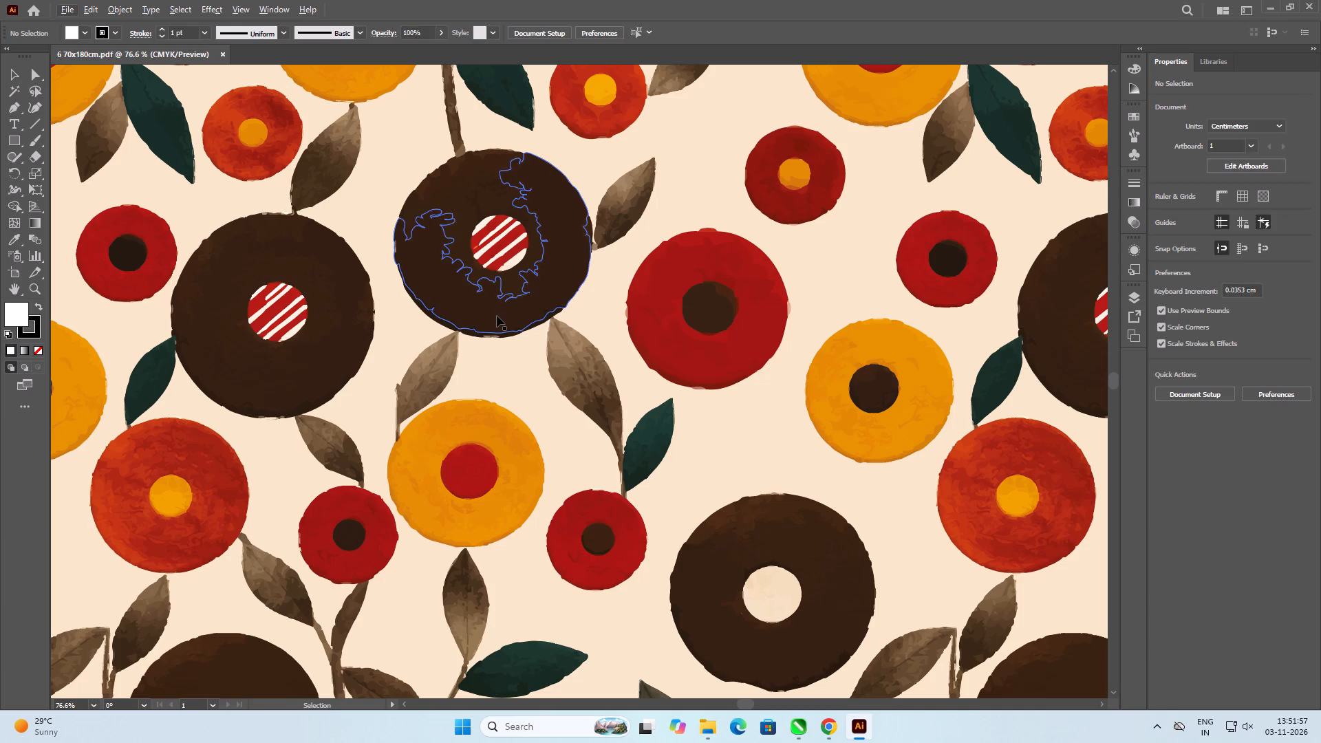
Examine the whole rug design in the opened PDF, checking the dark gradients at its bottom and top ends.
alt+scroll(497, 316, down, 7)
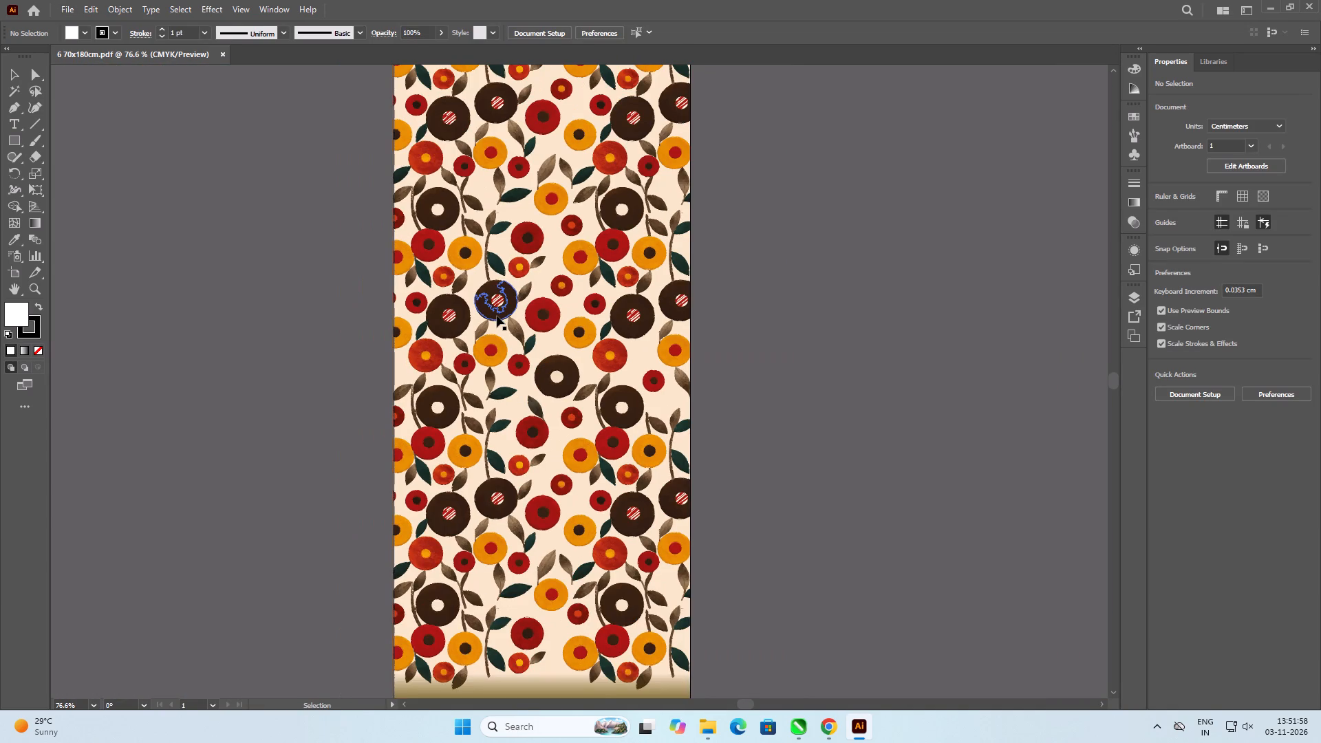
scroll(497, 316, up, 5)
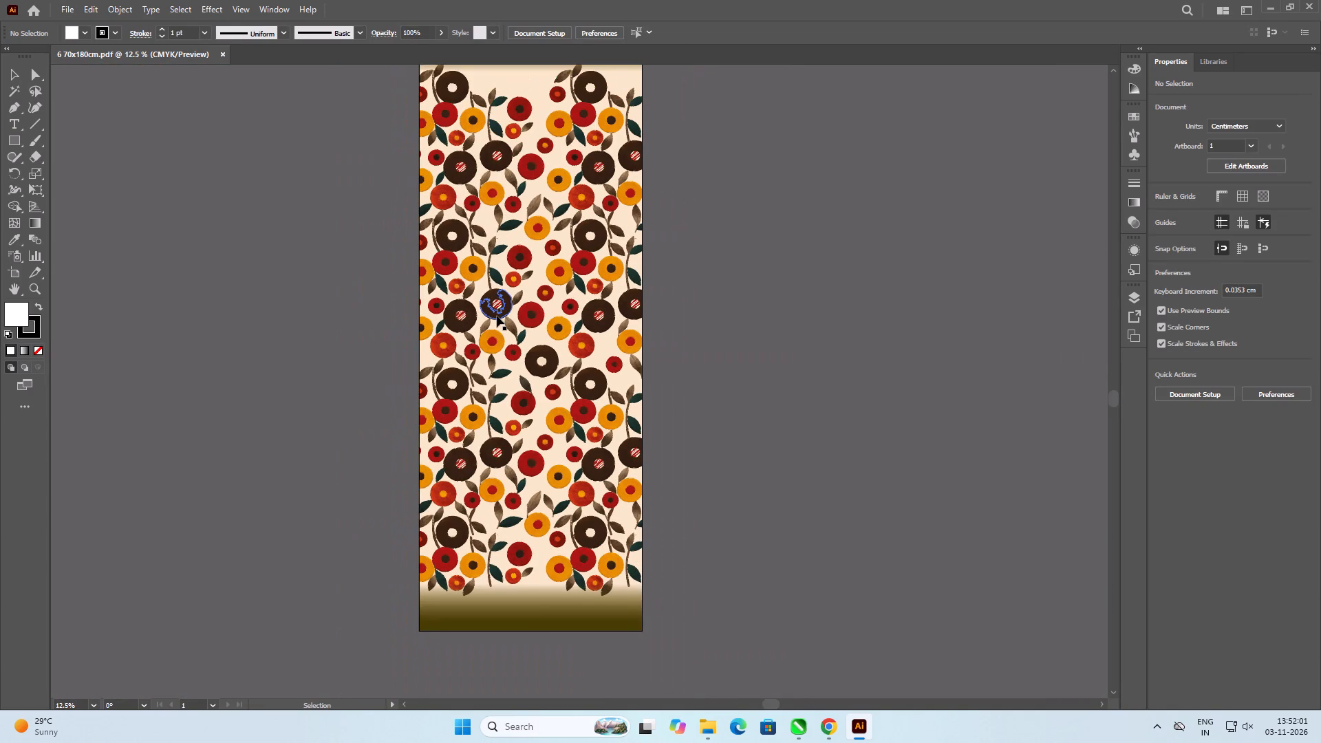
scroll(497, 316, up, 3)
alt+scroll(505, 232, up, 2)
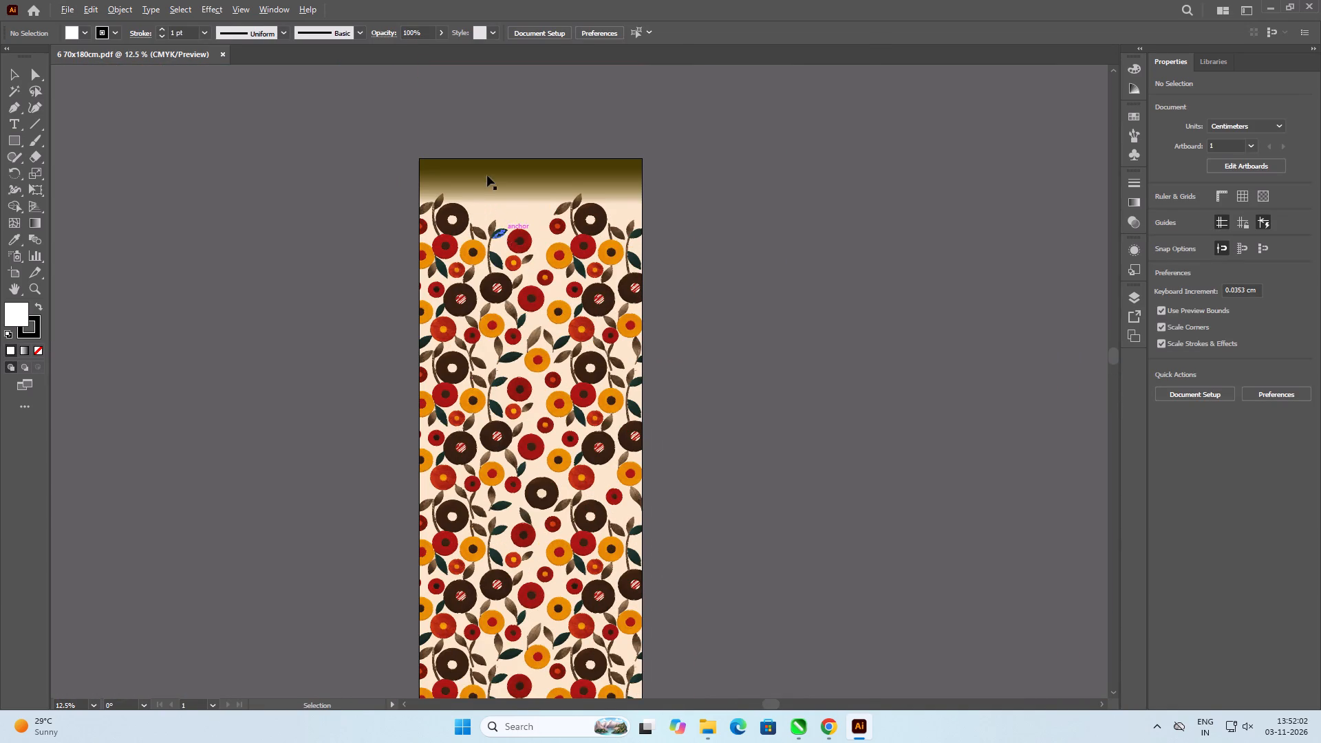
alt+scroll(500, 195, down, 1)
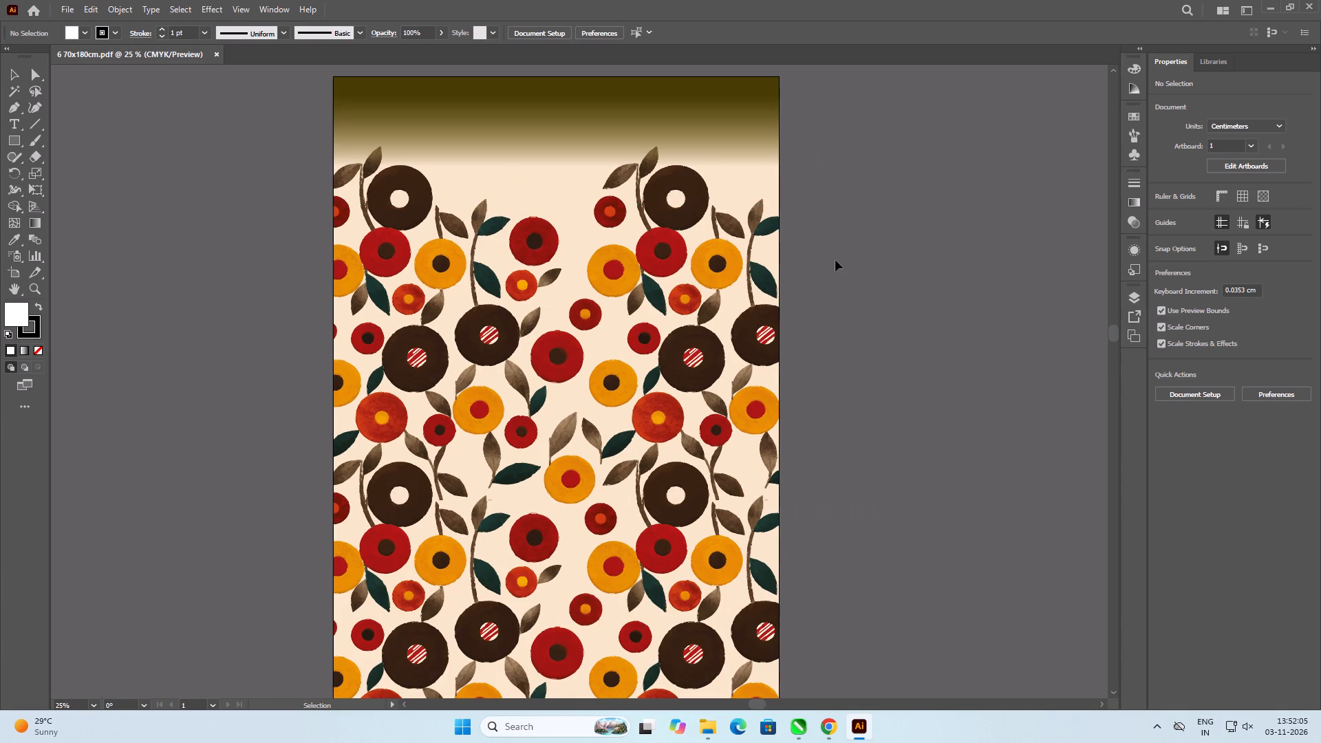
click(835, 260)
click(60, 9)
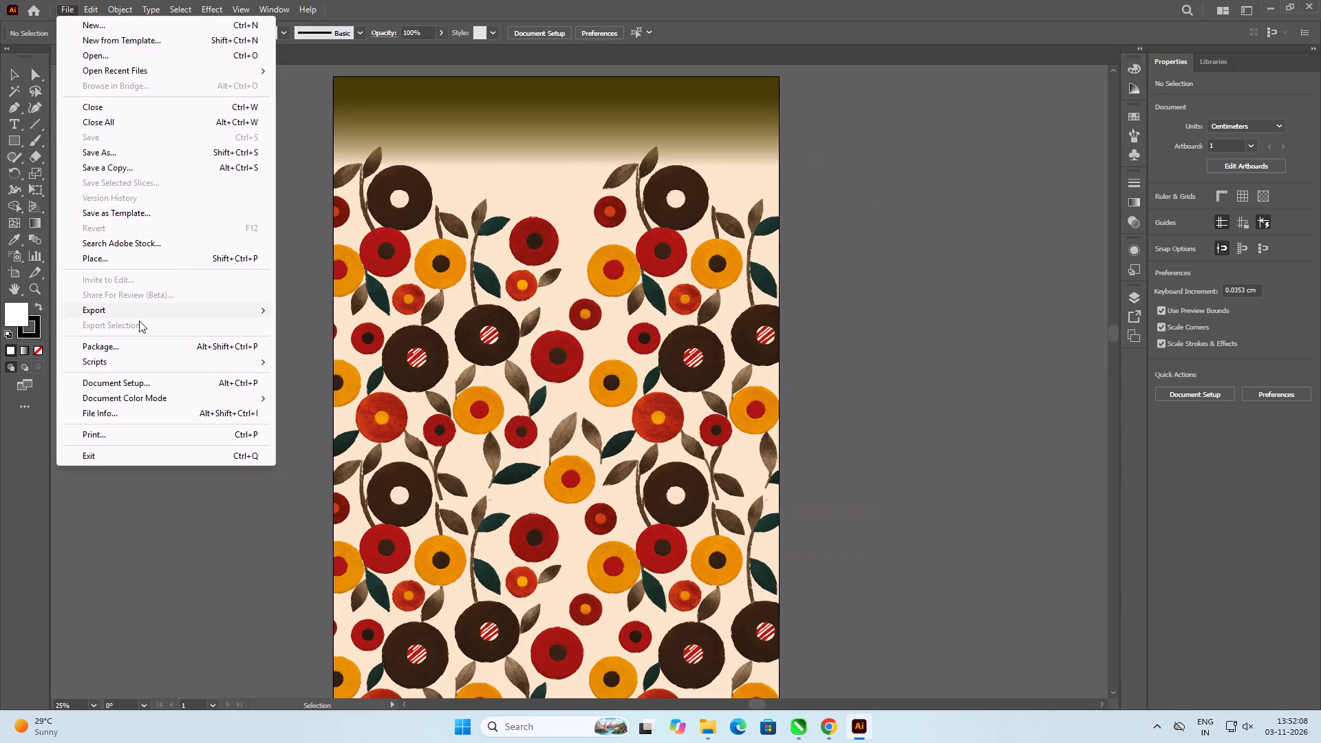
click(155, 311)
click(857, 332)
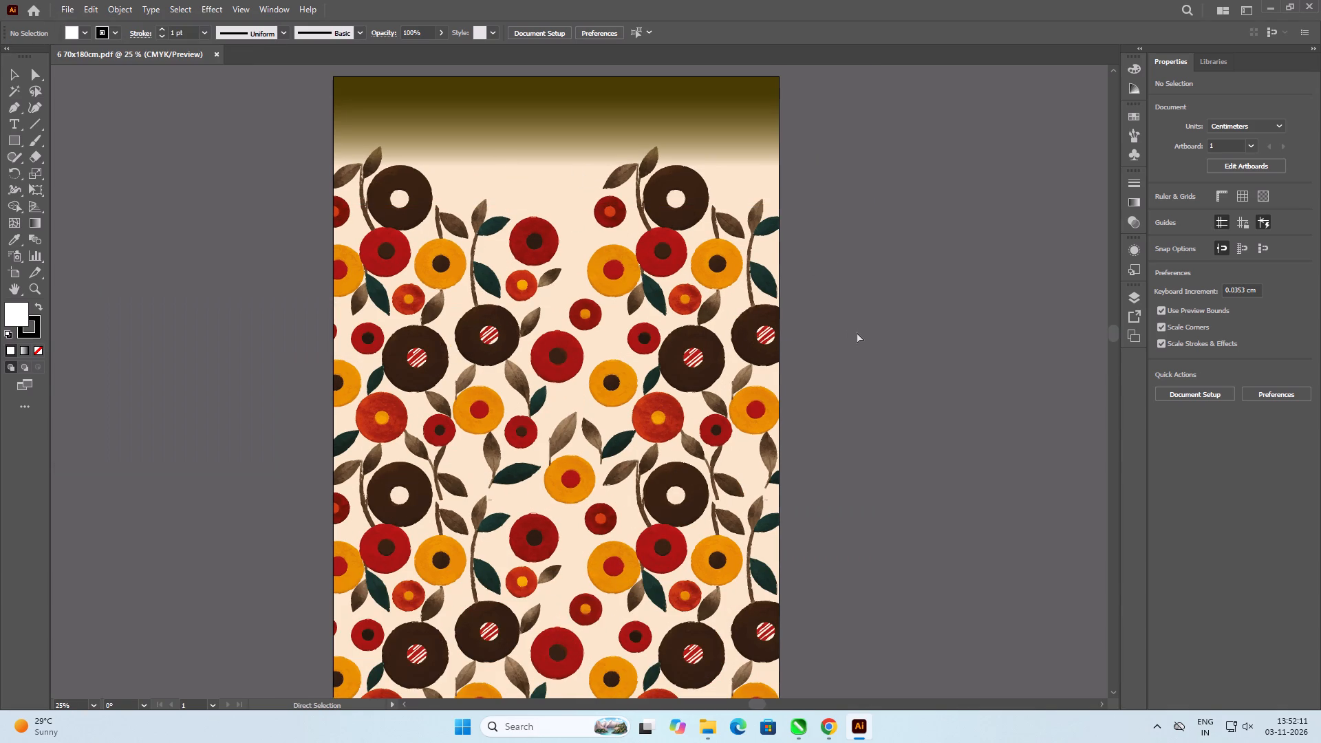
Save the rug design to Downloads as an Adobe PDF named 6 70x180cm new, using the Illustrator Default preset.
key(ctrl+shift+s)
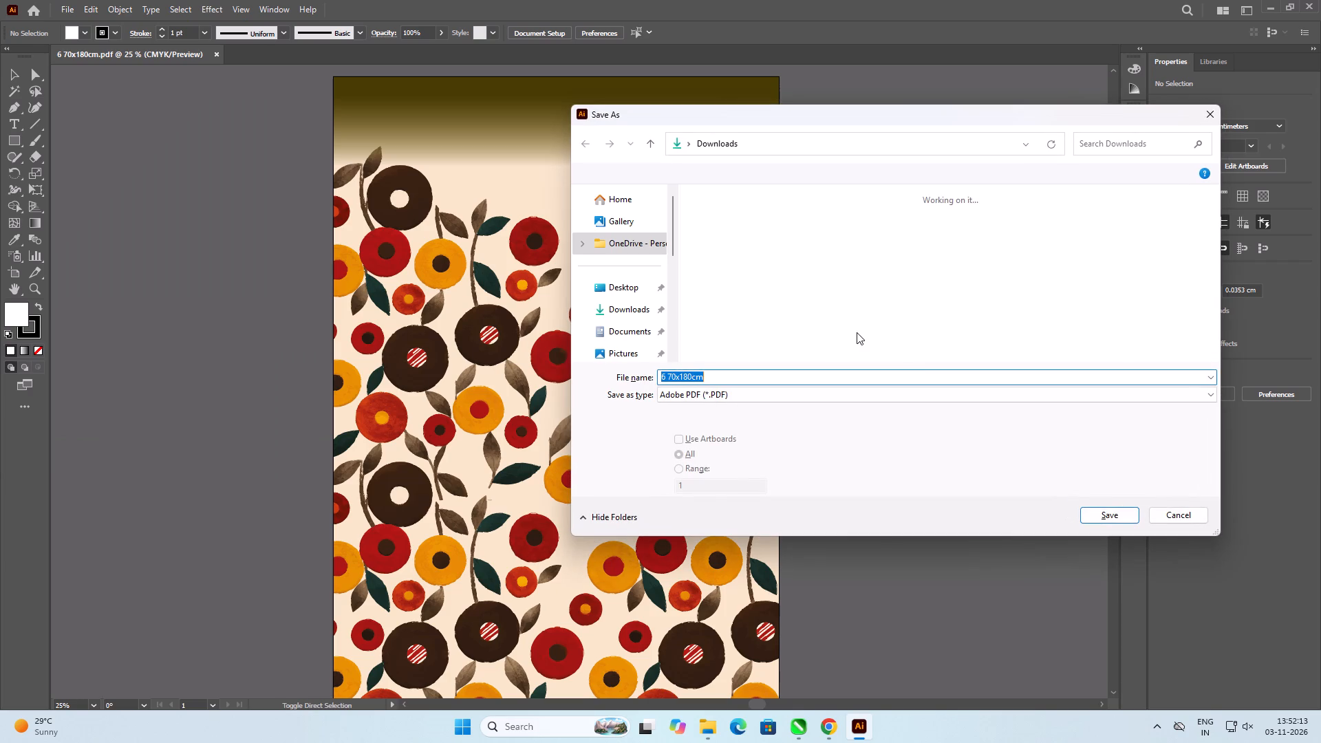
click(729, 380)
key(space)
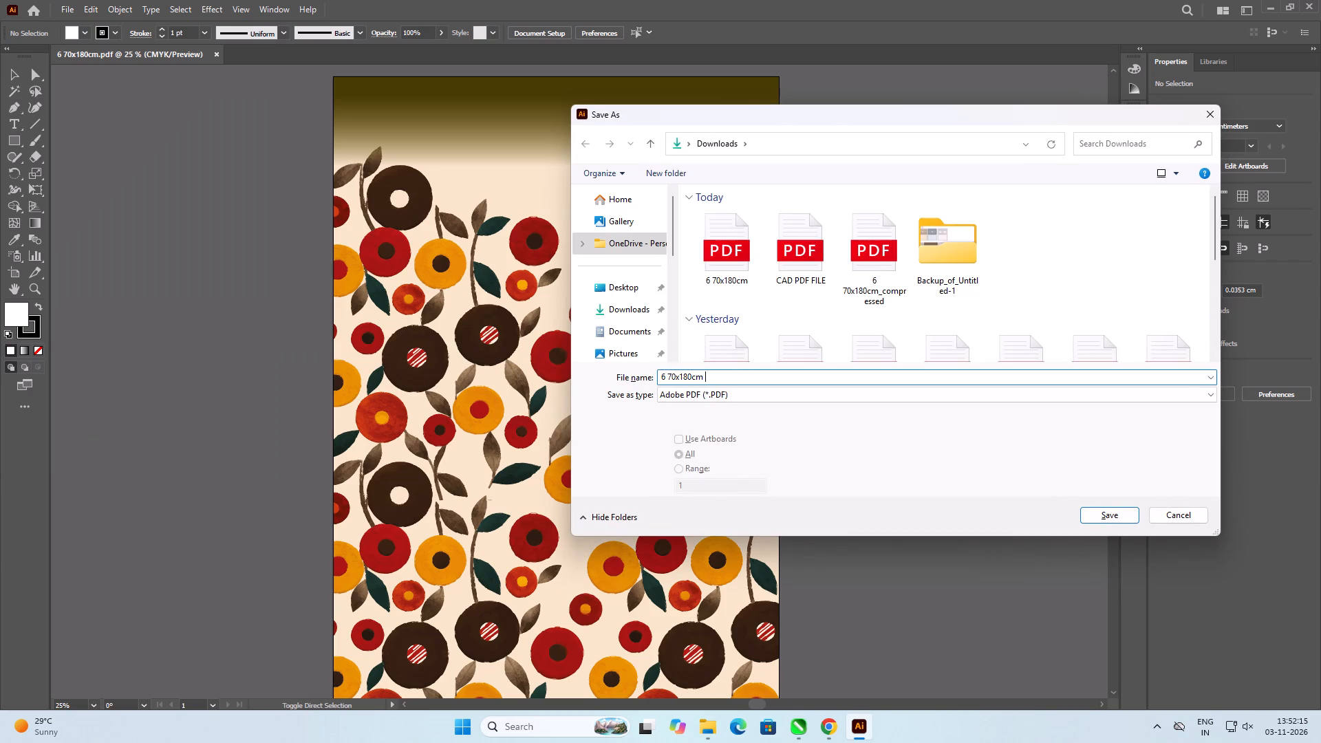
text(new)
click(1112, 519)
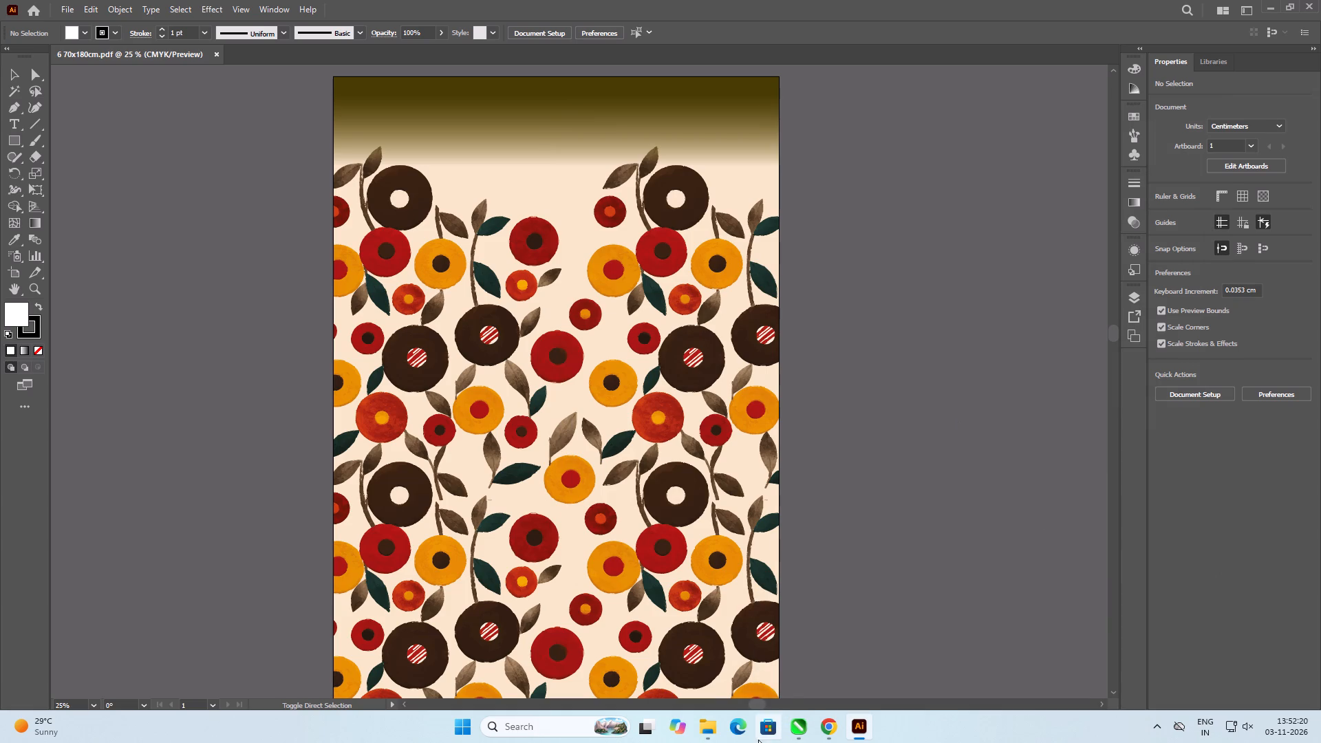
click(729, 742)
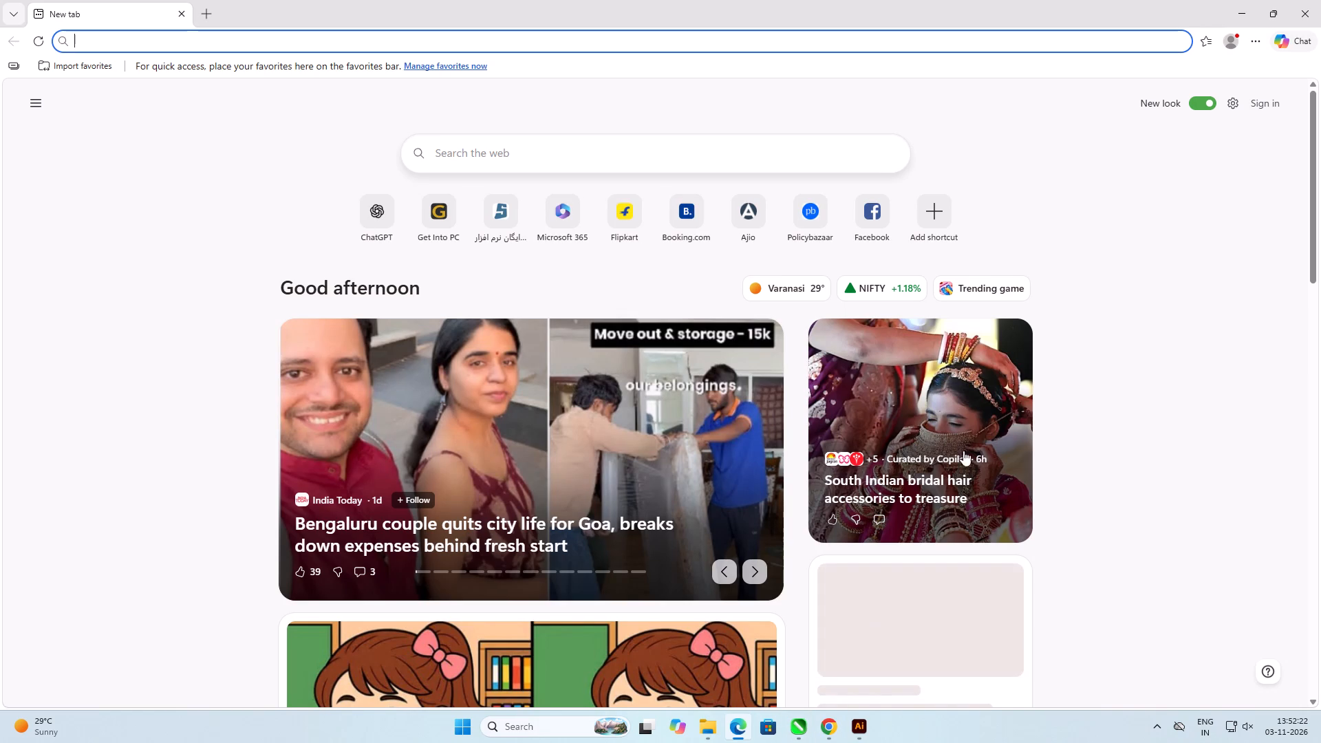
click(1299, 11)
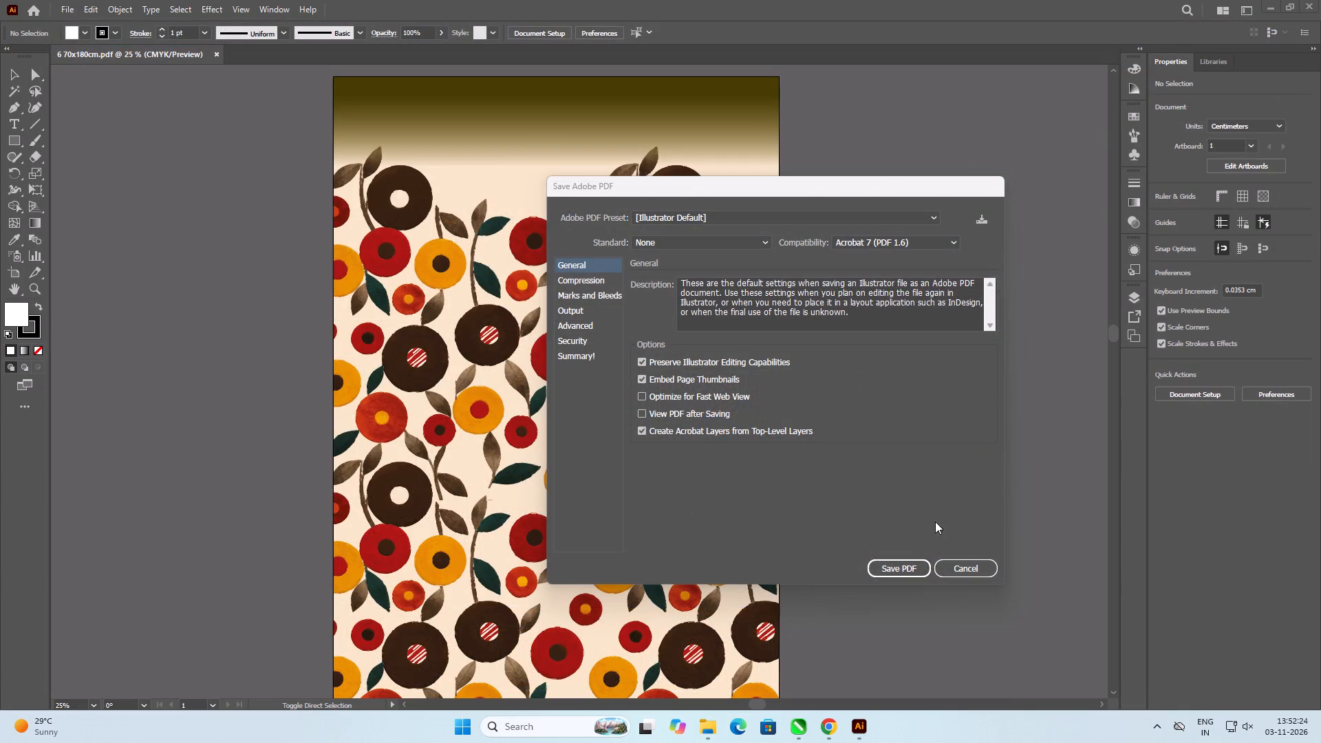
click(914, 566)
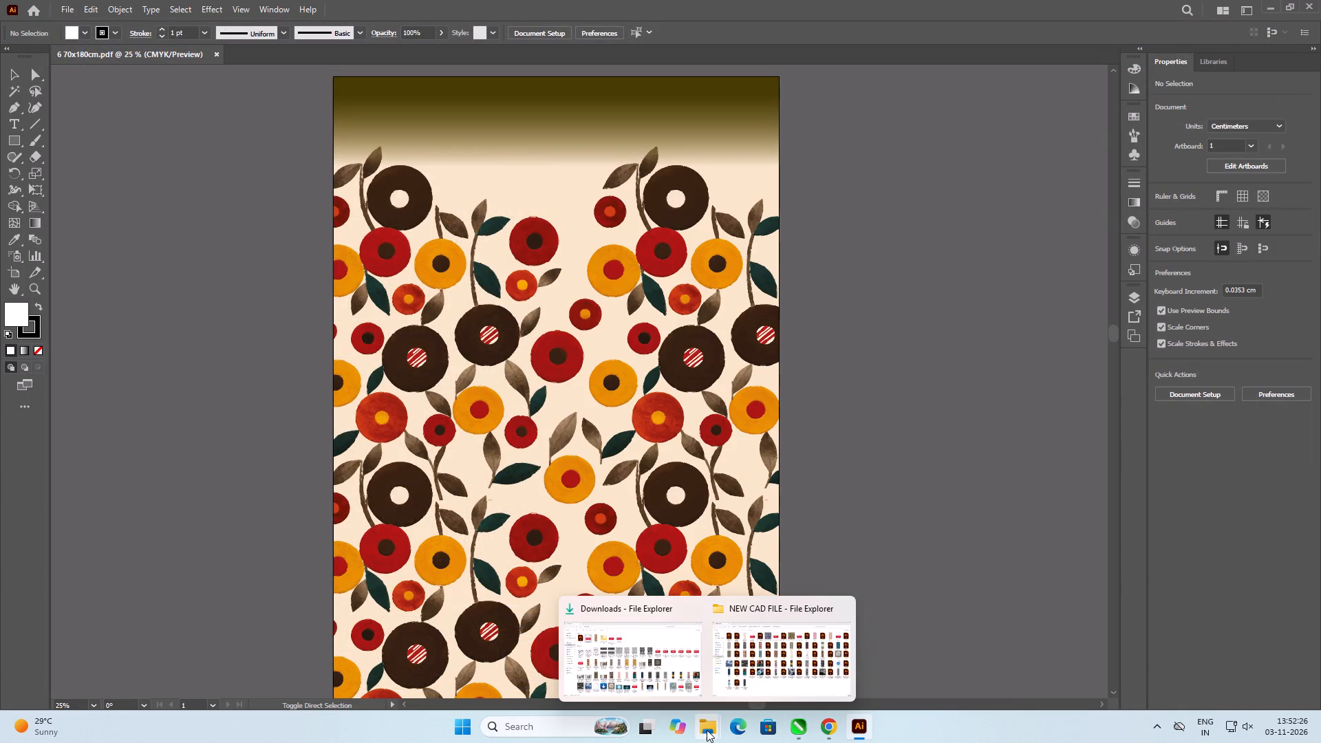
Switch to File Explorer's Downloads folder, refresh its contents, and open the 6 70x180cm new PDF.
click(676, 677)
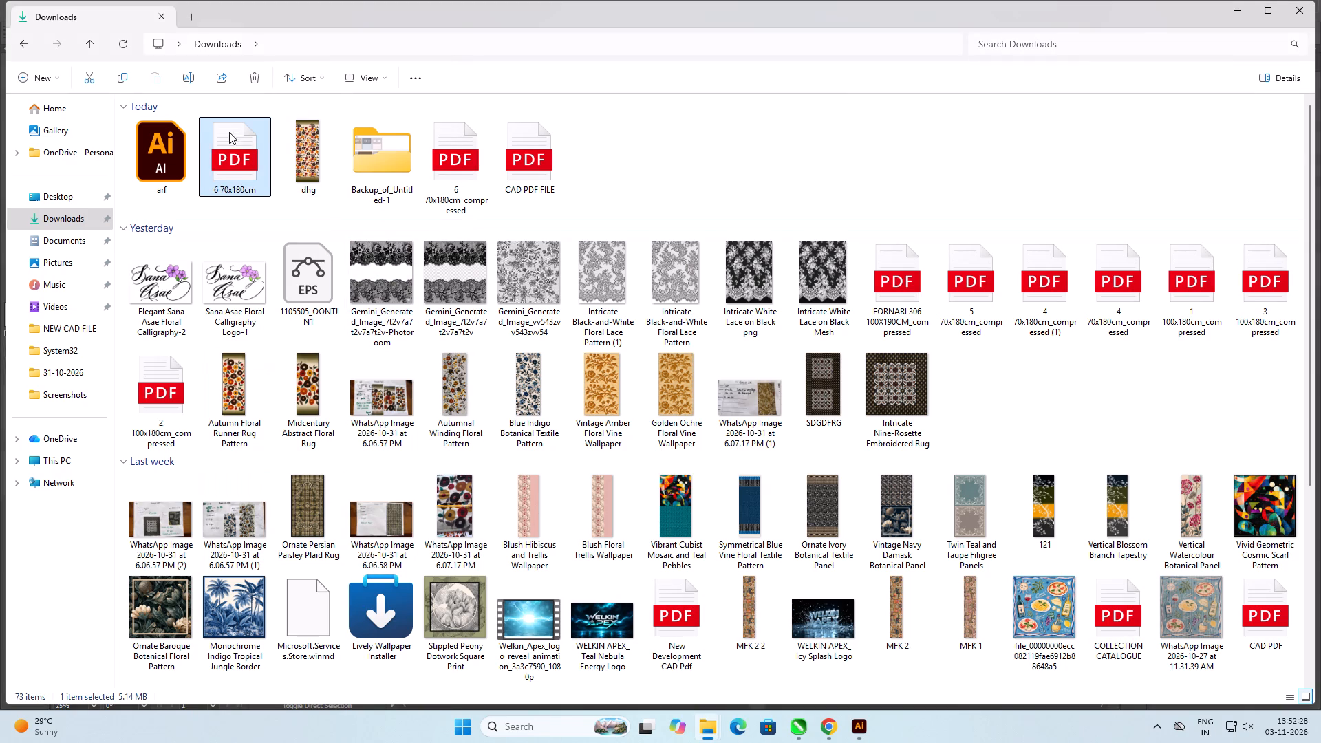
click(129, 44)
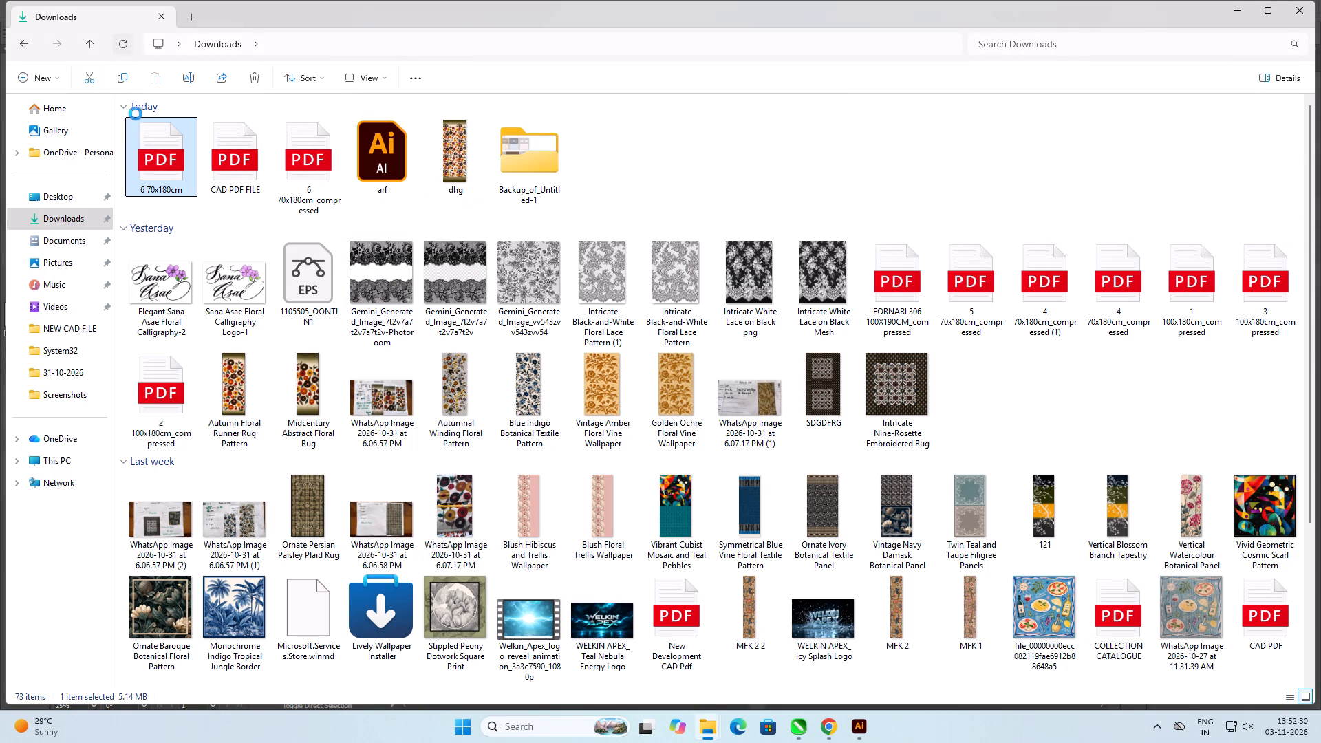
double_click(599, 175)
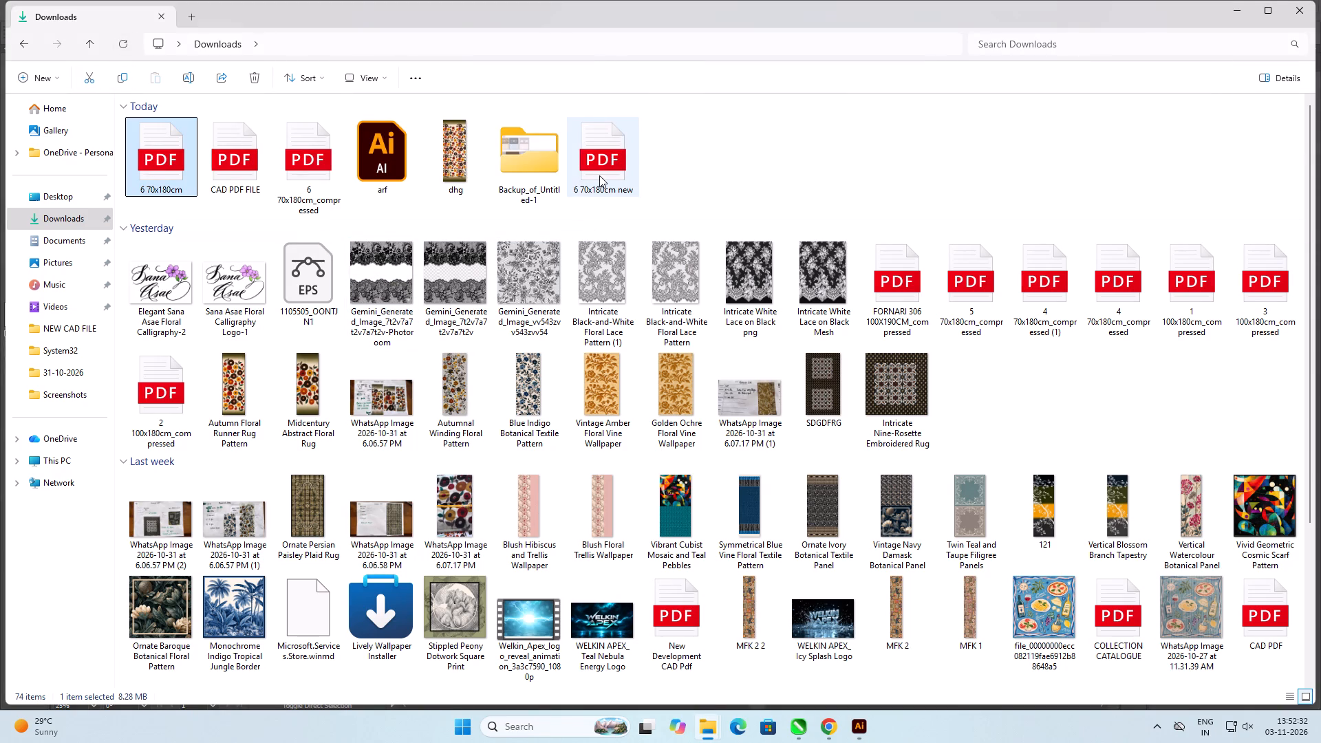